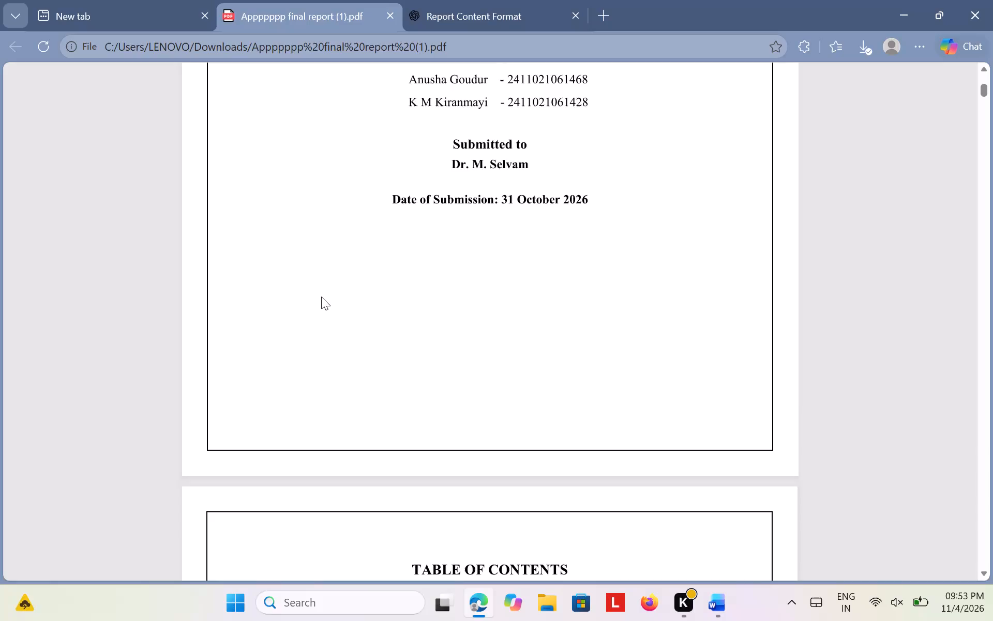
# Examine the expense tracker PDF report's cover page, contents, lists of tables, figures and abbreviations, and the abstract's formatting.
pyautogui.scroll(-5, 321, 297)
pyautogui.scroll(1, 321, 297)
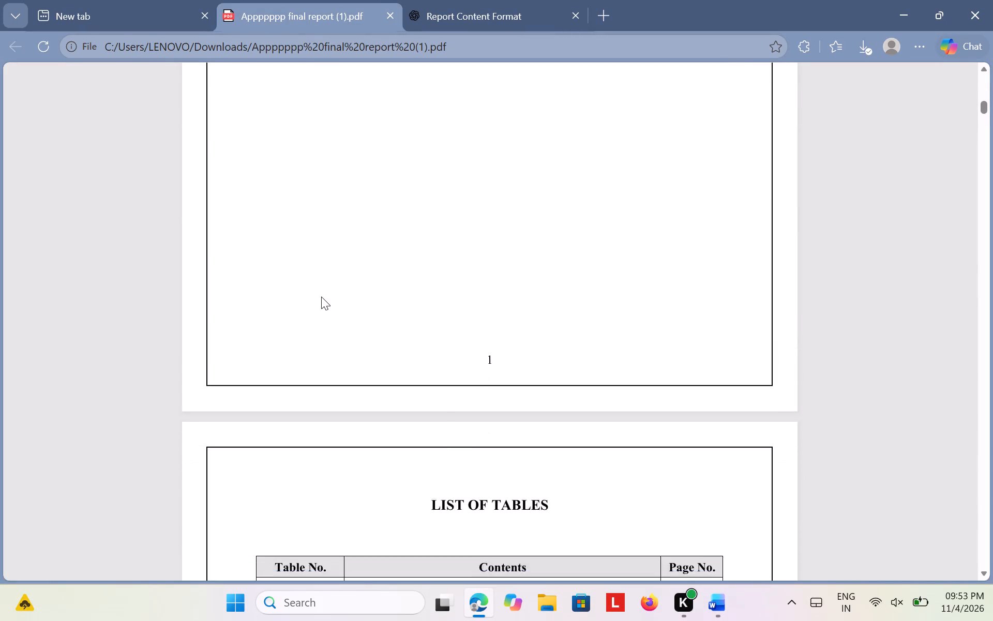
pyautogui.scroll(2, 321, 297)
pyautogui.scroll(-2, 321, 297)
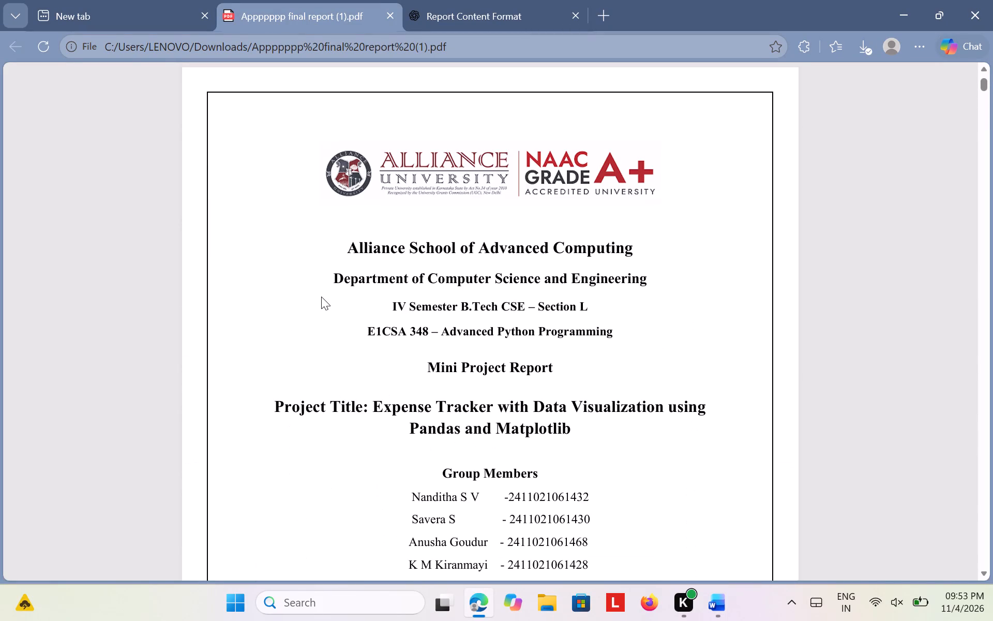
pyautogui.scroll(-2, 321, 297)
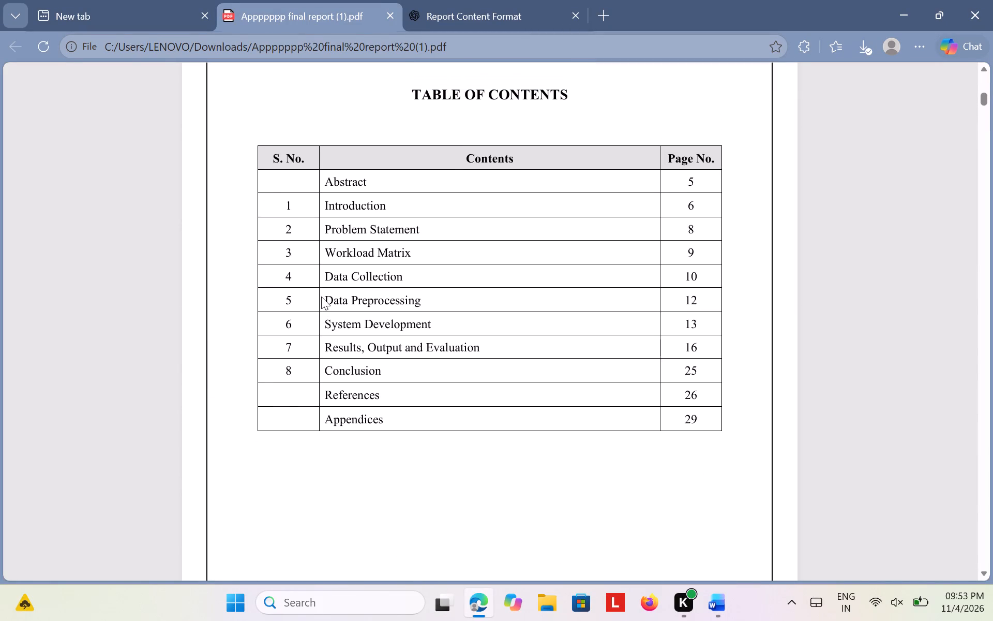
pyautogui.scroll(-2, 321, 297)
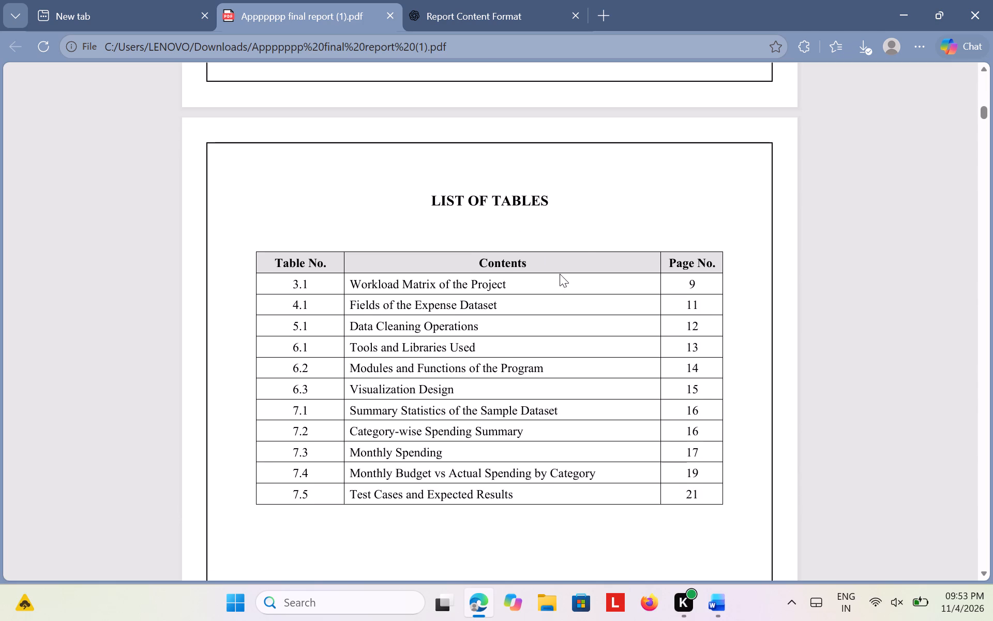
pyautogui.scroll(-1, 587, 254)
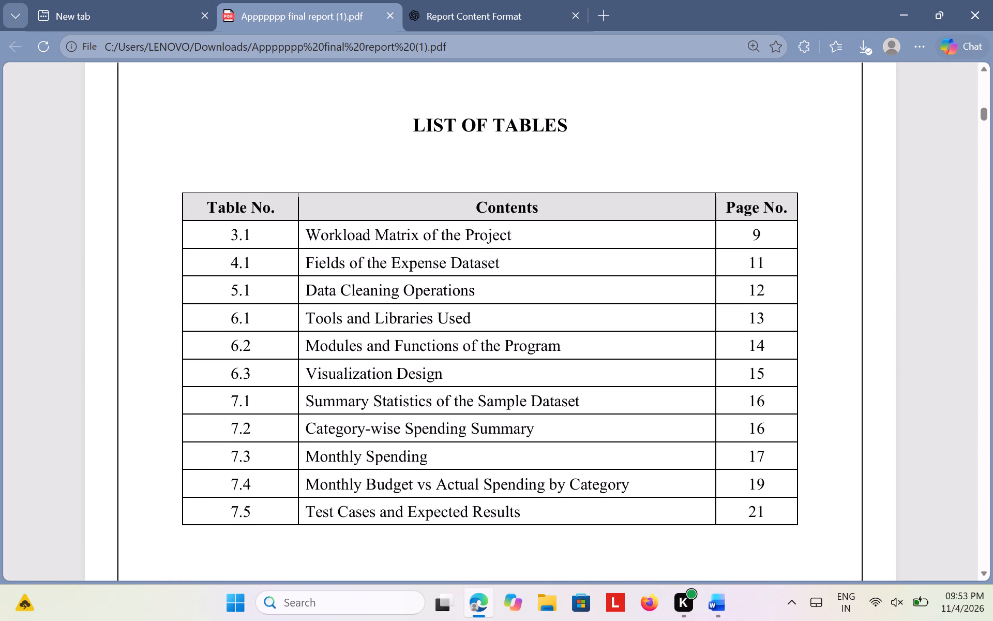
pyautogui.scroll(-3, 465, 242)
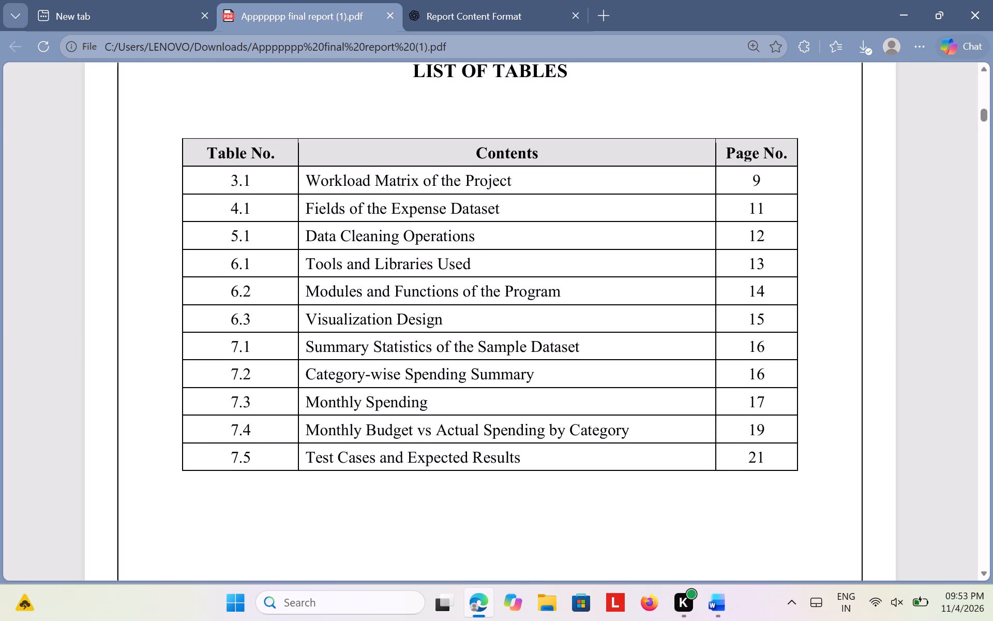
pyautogui.scroll(-4, 465, 242)
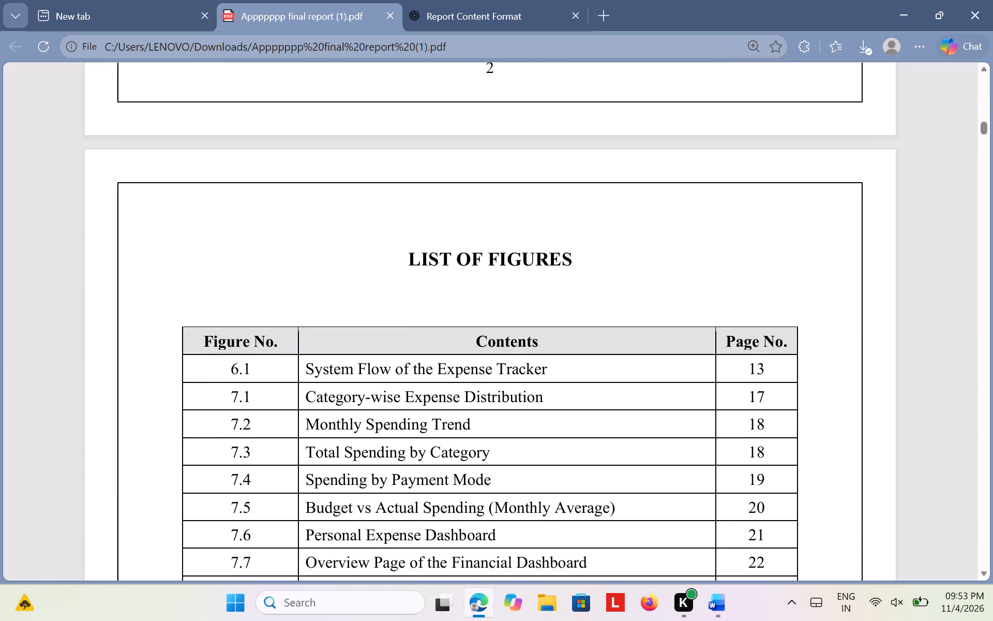
pyautogui.scroll(-3, 465, 242)
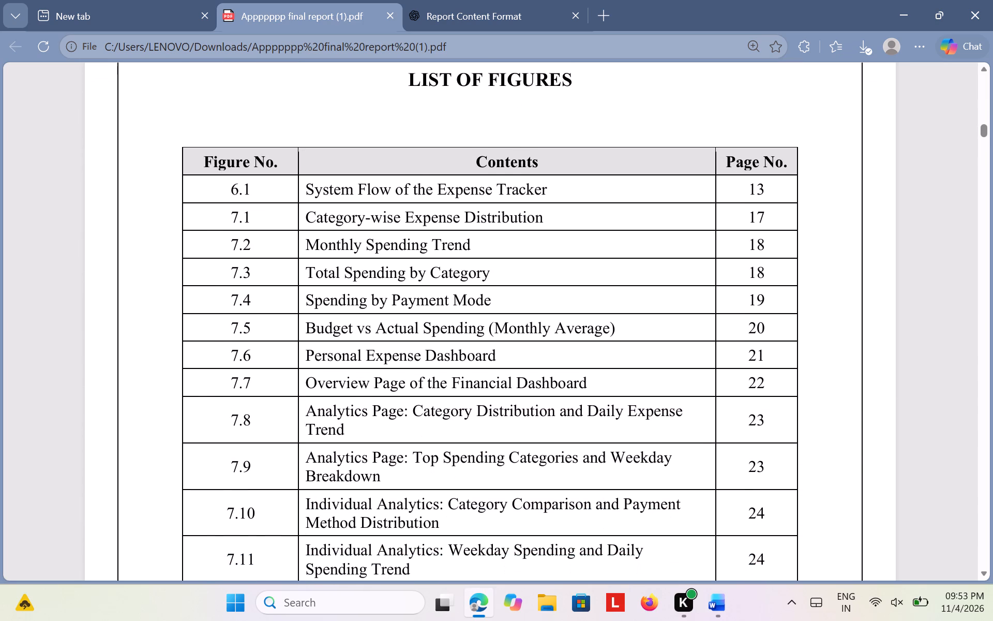
pyautogui.scroll(-7, 465, 242)
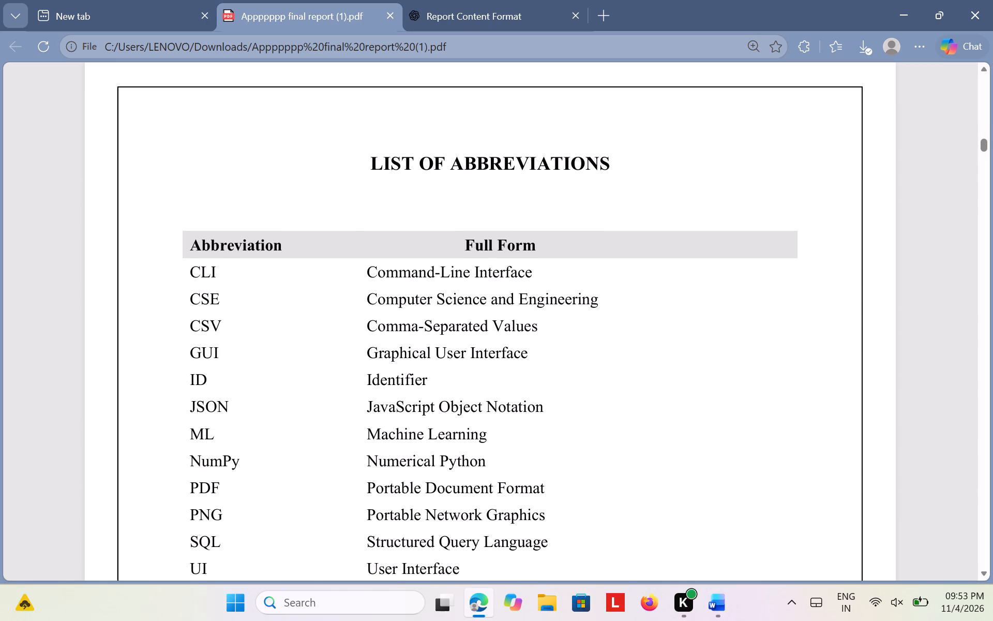
pyautogui.scroll(-7, 465, 242)
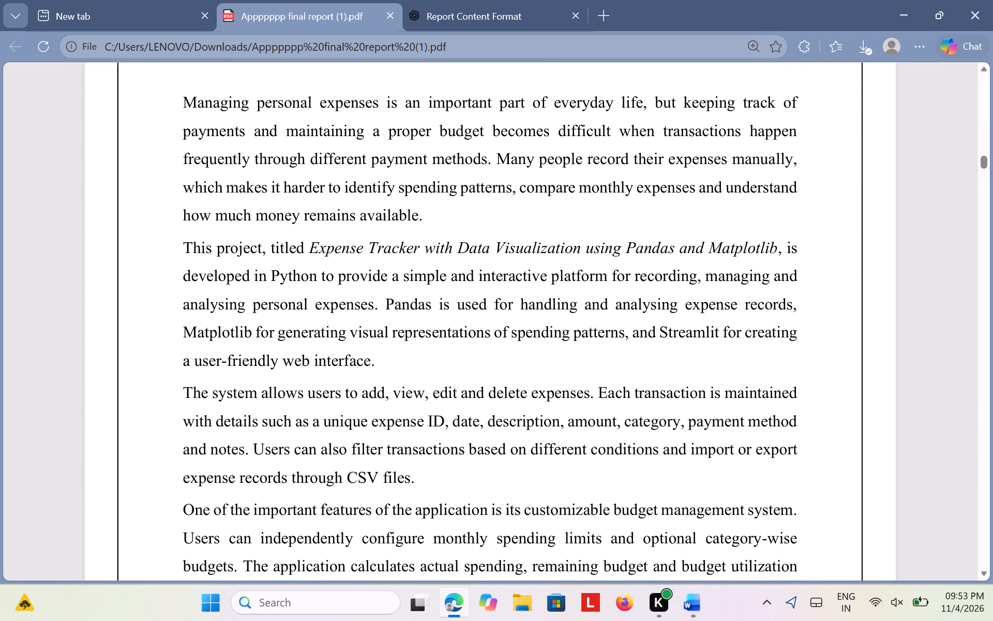
pyautogui.scroll(3, 465, 242)
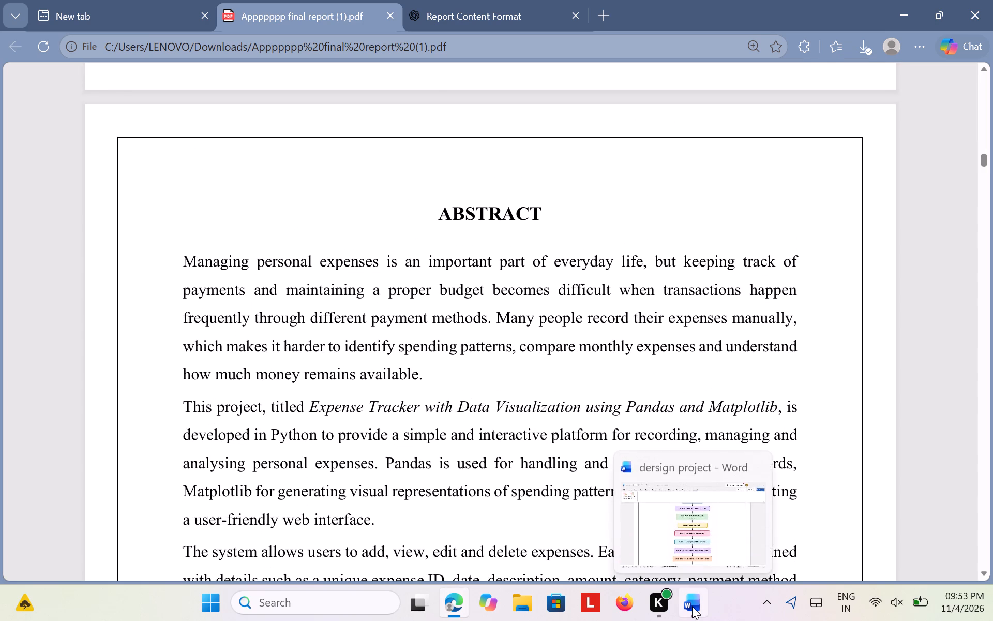
# Switch to the dersign project document in Word and review its sections from Objectives back to the start of the Literature Review.
pyautogui.click(692, 606)
pyautogui.scroll(20, 592, 299)
pyautogui.scroll(7, 592, 299)
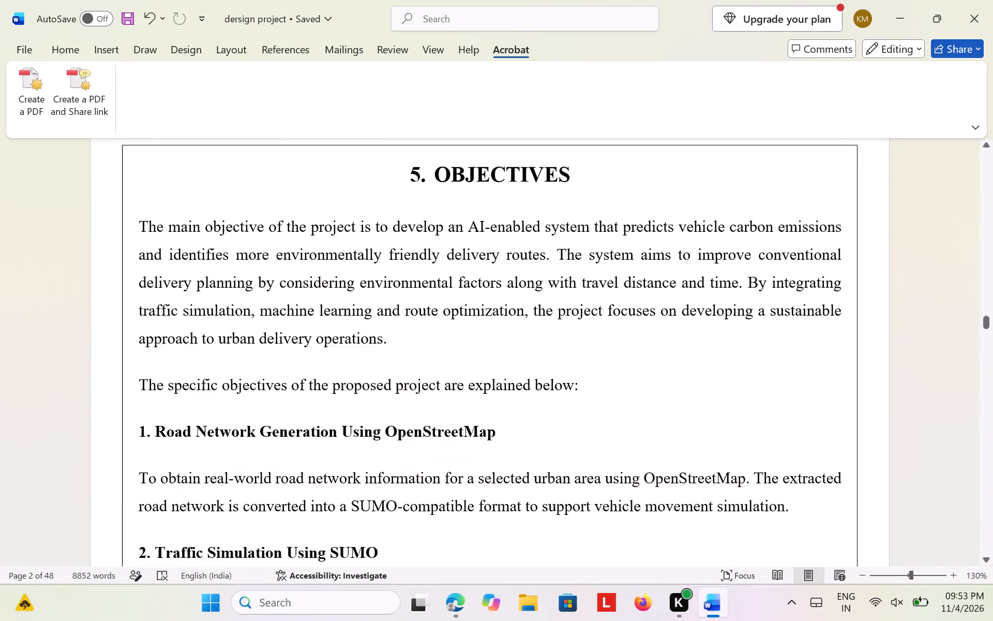
pyautogui.scroll(8, 592, 299)
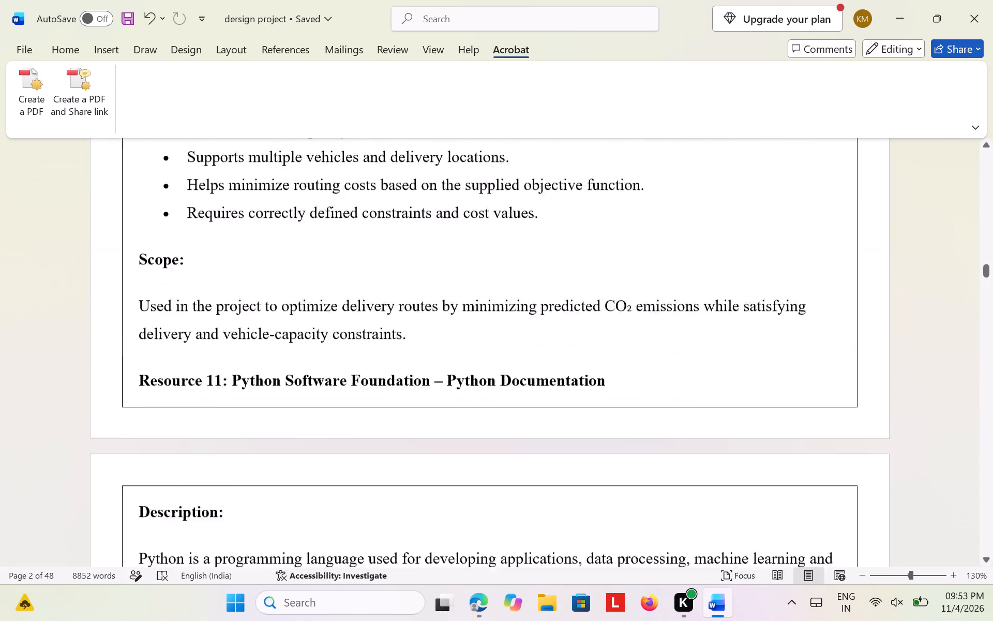
pyautogui.scroll(1, 592, 299)
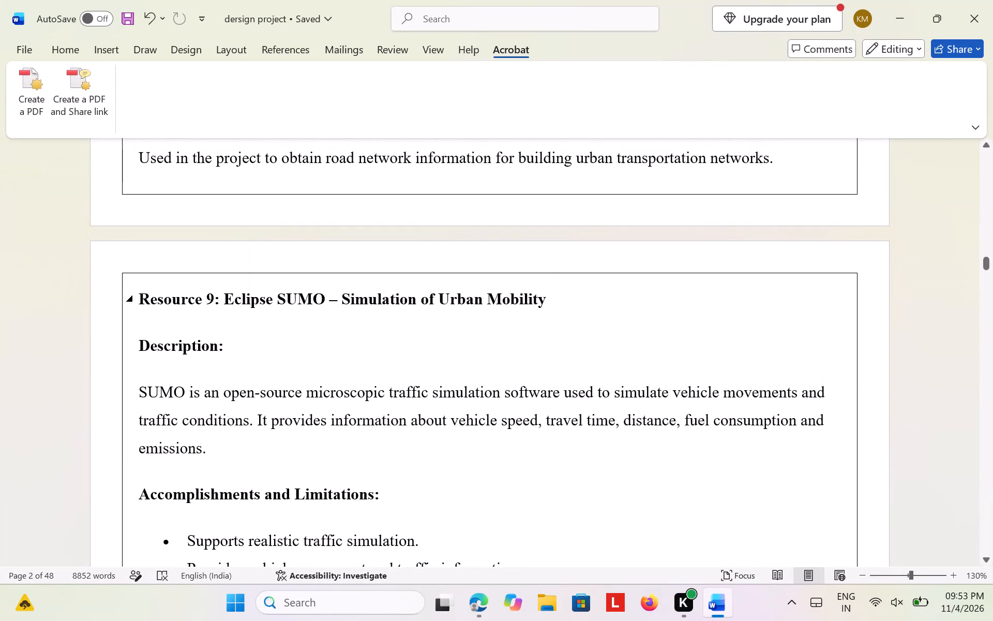
pyautogui.hscroll(-1, 592, 299)
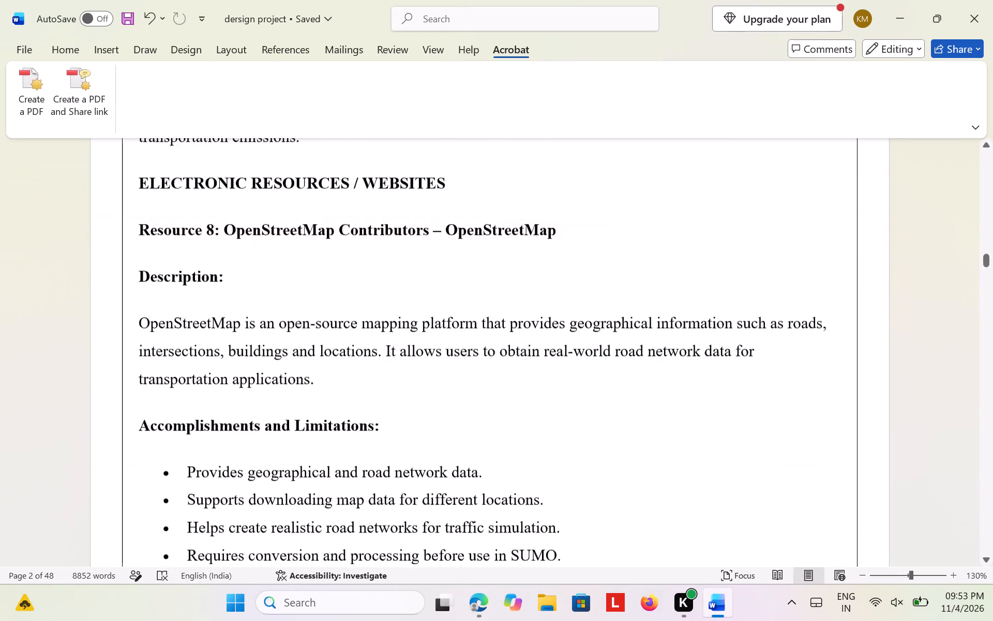
pyautogui.scroll(8, 592, 299)
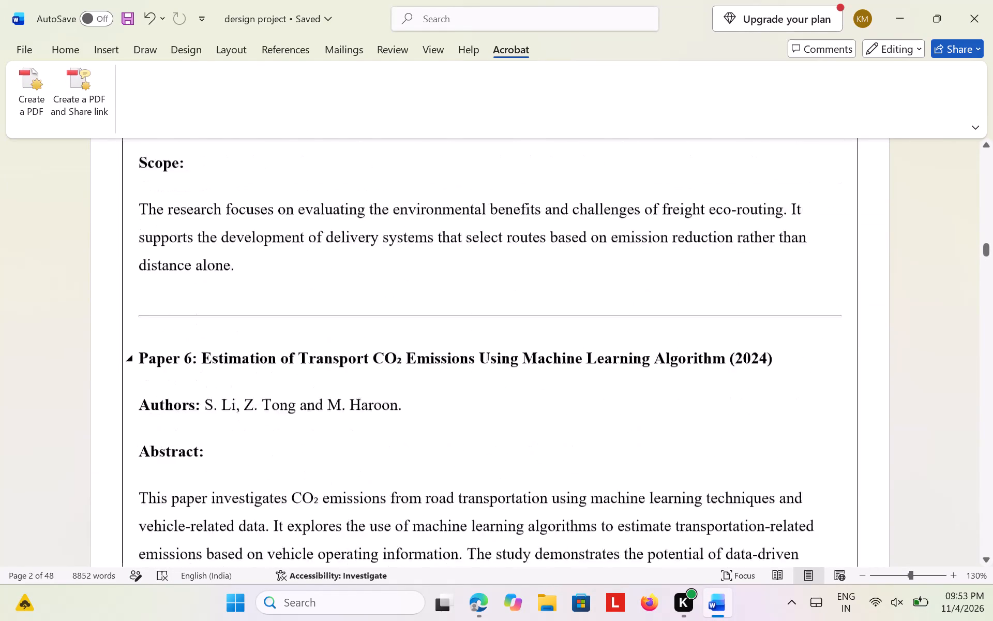
pyautogui.scroll(4, 592, 299)
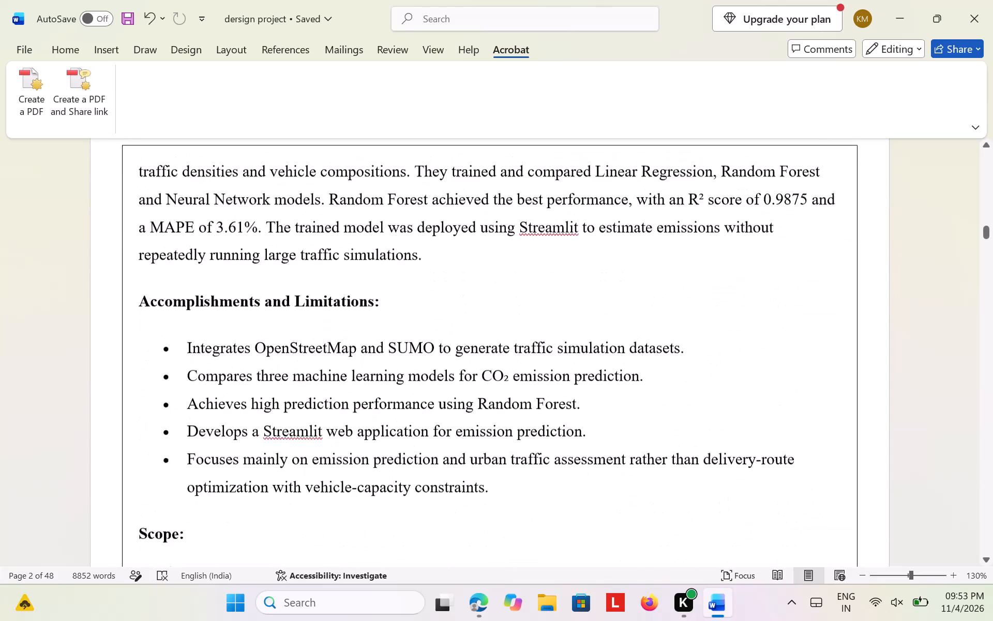
pyautogui.scroll(6, 592, 299)
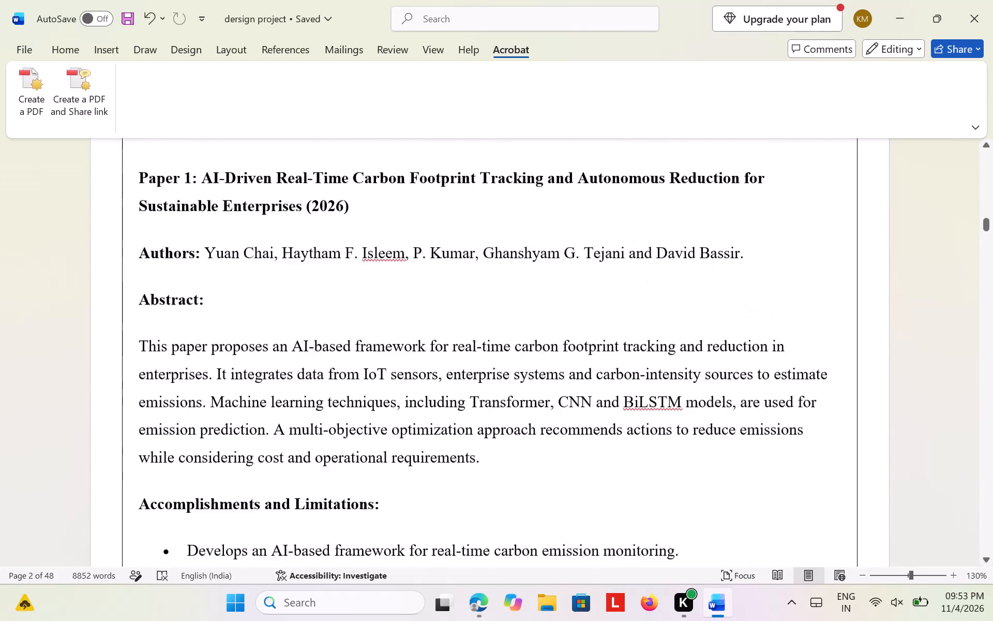
pyautogui.scroll(2, 592, 299)
pyautogui.scroll(6, 170, 113)
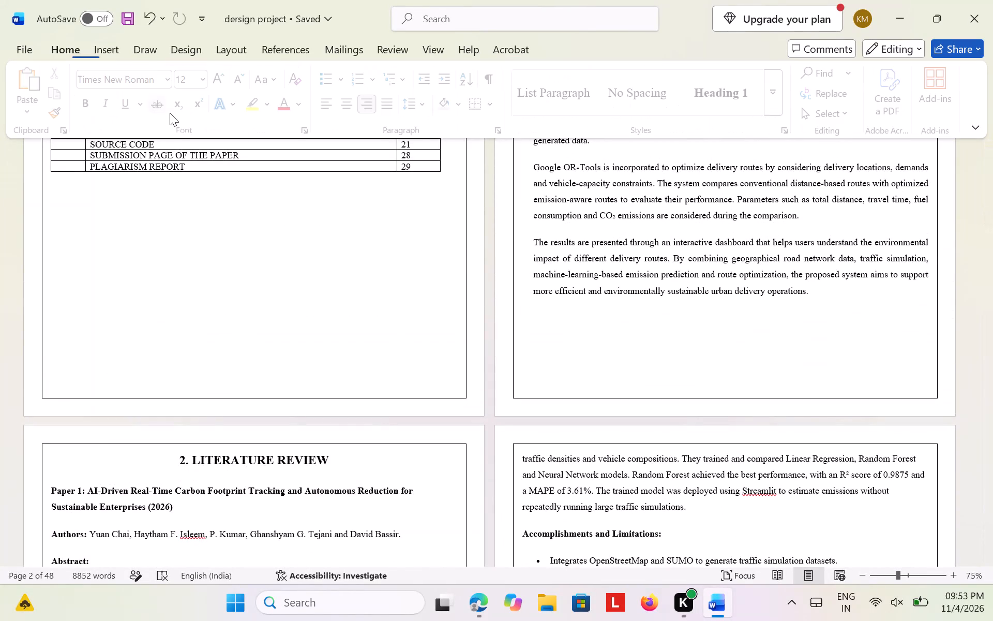
pyautogui.scroll(-2, 286, 339)
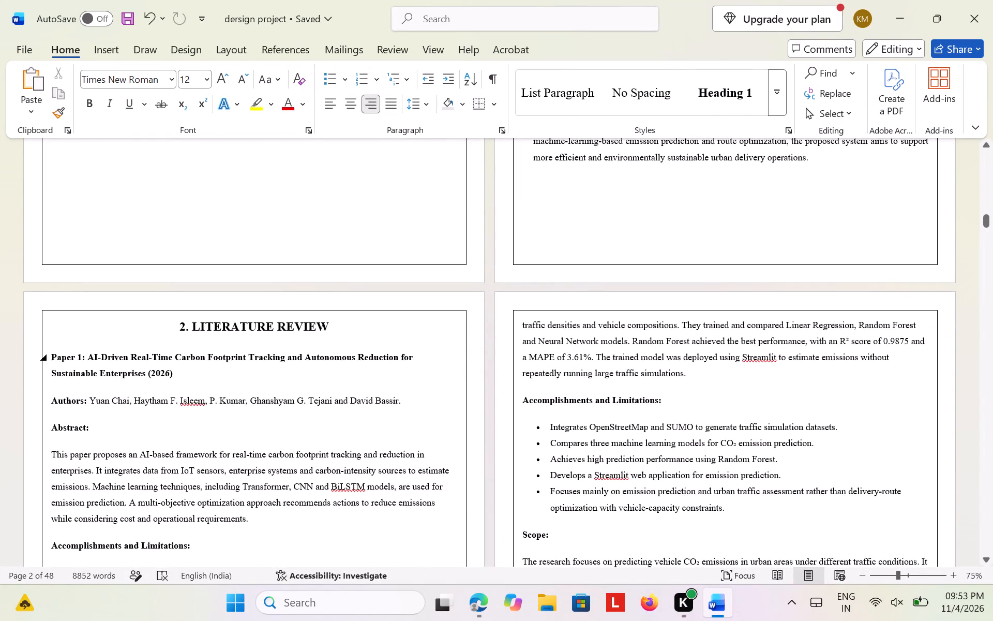
# Justify all Literature Review text from the Paper 1 heading through the end of Resource 13.
pyautogui.click(48, 357)
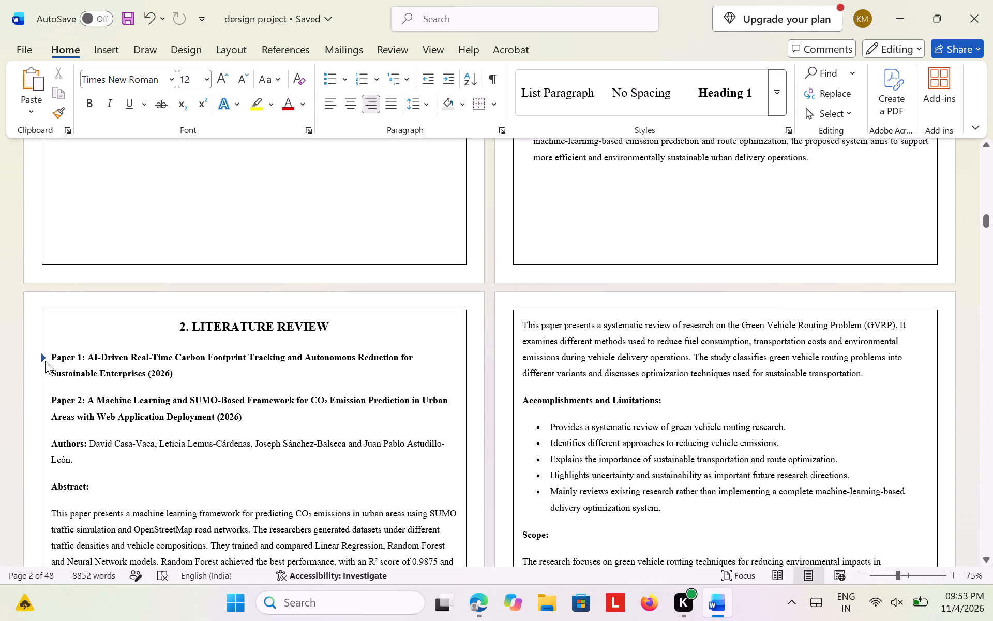
pyautogui.click(45, 361)
pyautogui.moveTo(50, 354); pyautogui.dragTo(125, 356)
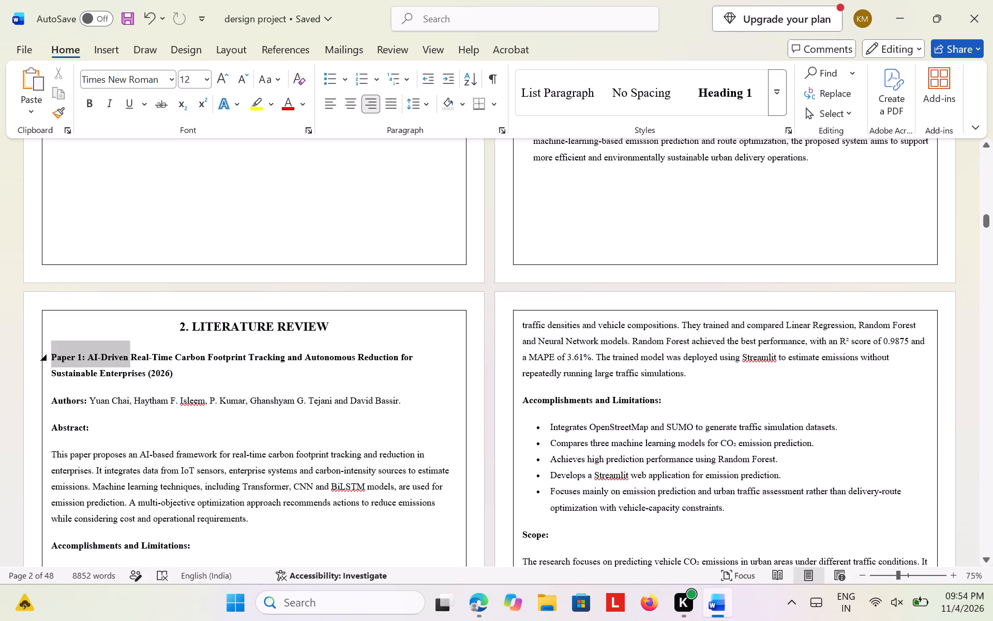
pyautogui.moveTo(125, 356); pyautogui.dragTo(280, 144)
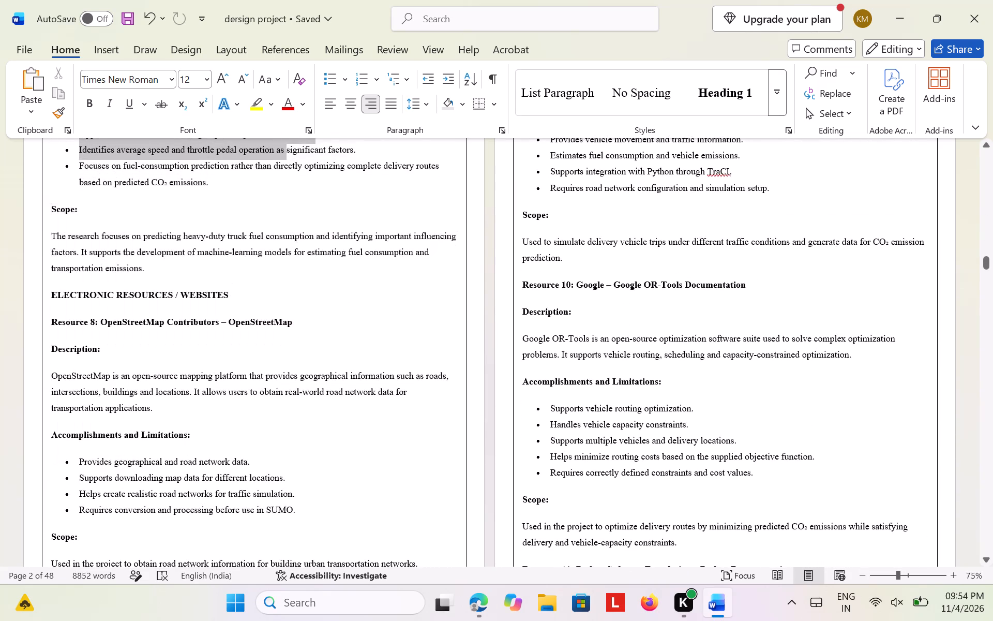
pyautogui.moveTo(280, 144); pyautogui.dragTo(280, 124)
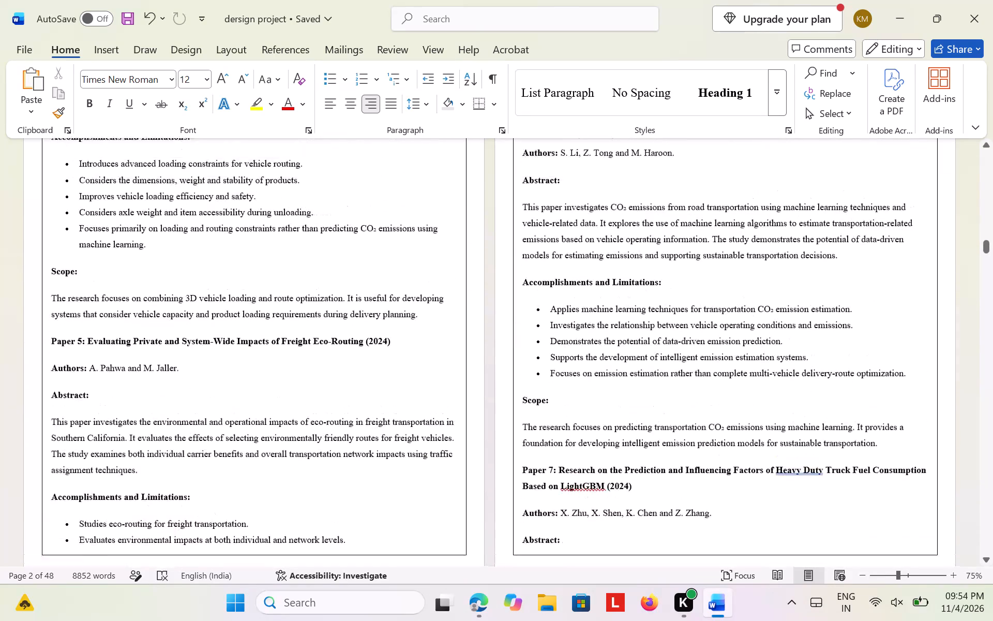
pyautogui.moveTo(280, 124); pyautogui.dragTo(383, 452)
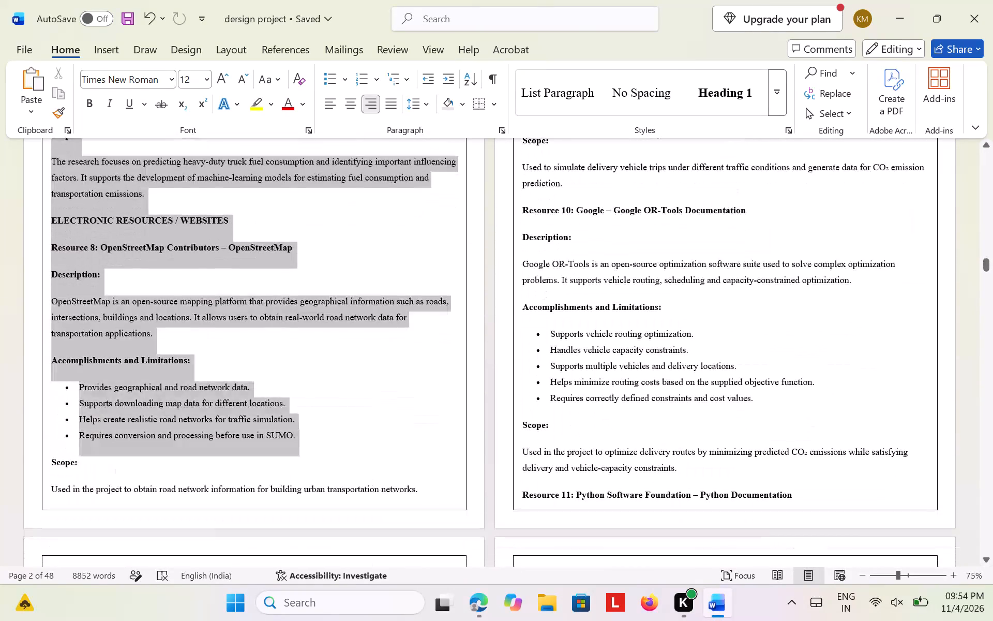
pyautogui.moveTo(383, 452); pyautogui.dragTo(398, 581)
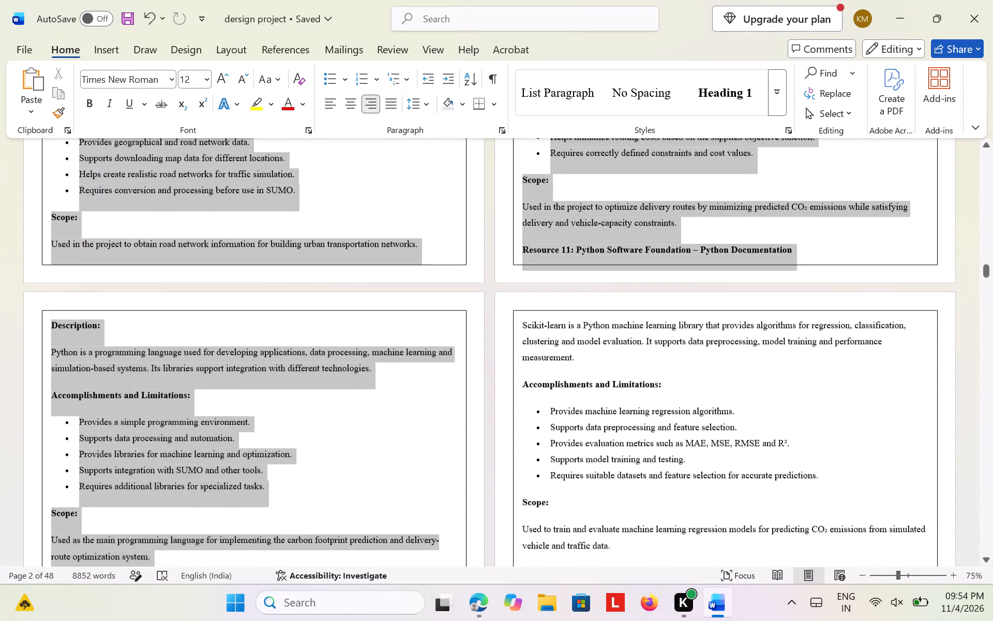
pyautogui.moveTo(398, 581); pyautogui.dragTo(626, 368)
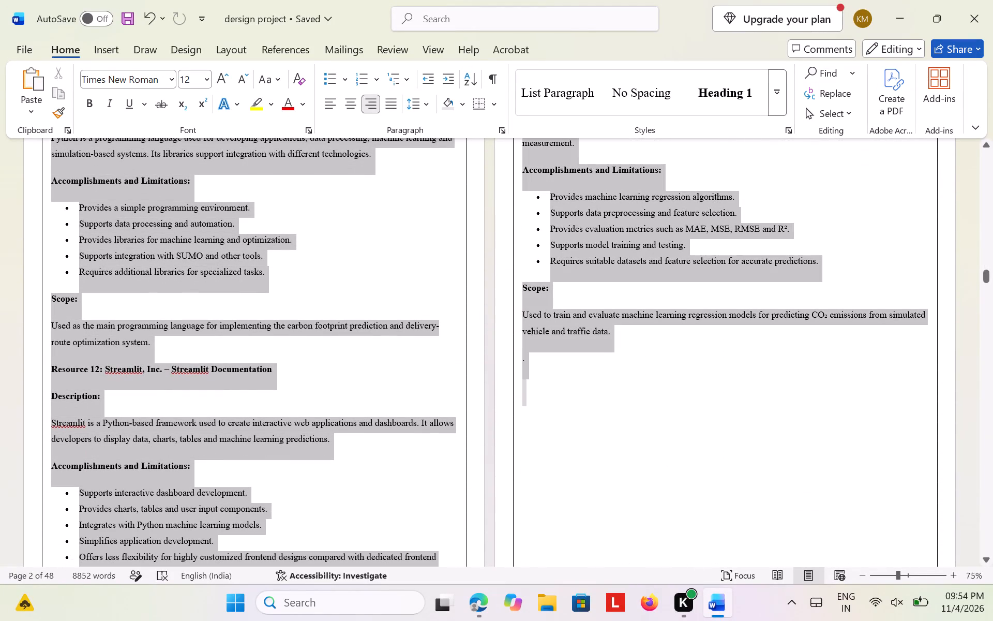
pyautogui.moveTo(626, 368); pyautogui.dragTo(620, 410)
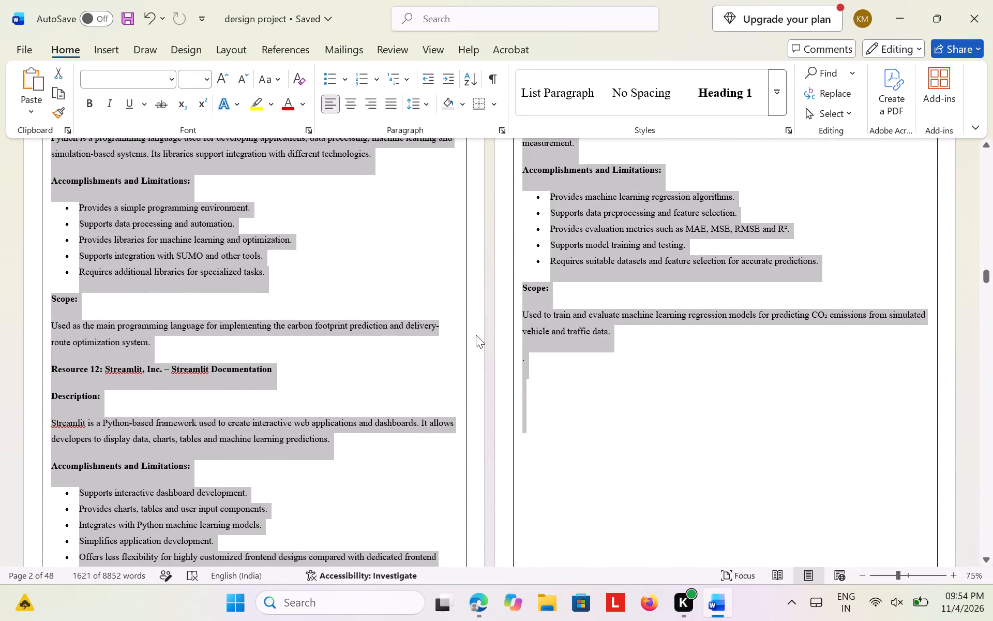
pyautogui.click(393, 100)
pyautogui.scroll(3, 514, 294)
pyautogui.scroll(-2, 514, 294)
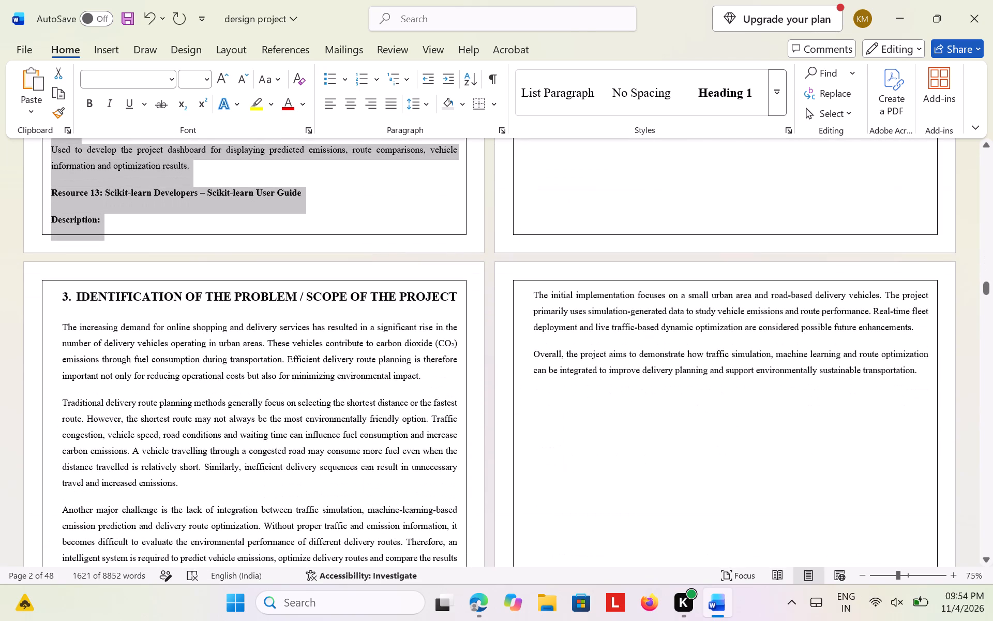
pyautogui.click(615, 543)
# Insert an empty paragraph before the "Resource 11: Python Software Foundation – Python Documentation" heading to push it onto the page with its description.
pyautogui.scroll(1, 615, 543)
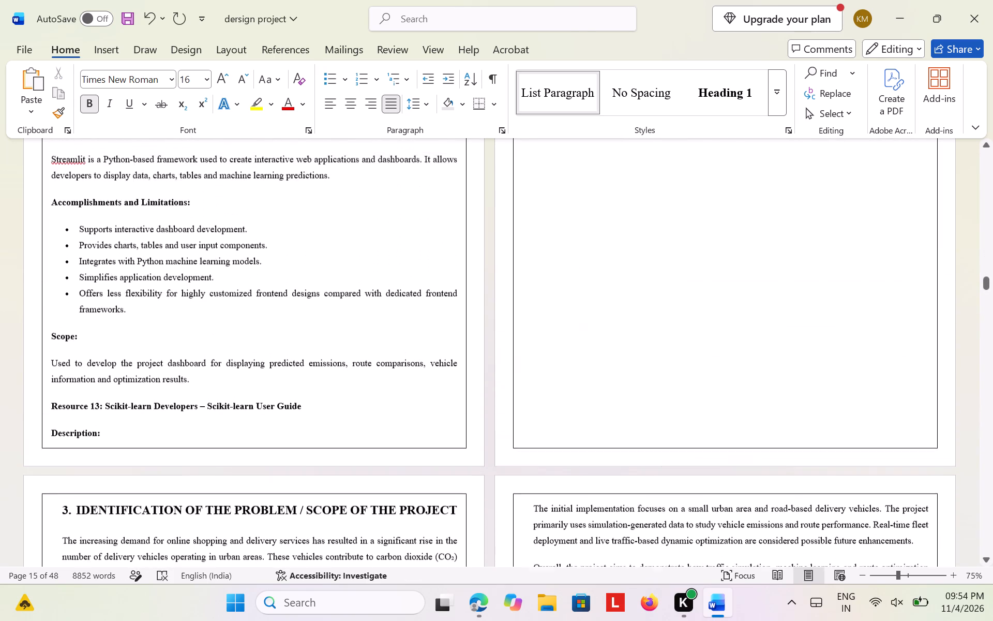
pyautogui.scroll(2, 615, 543)
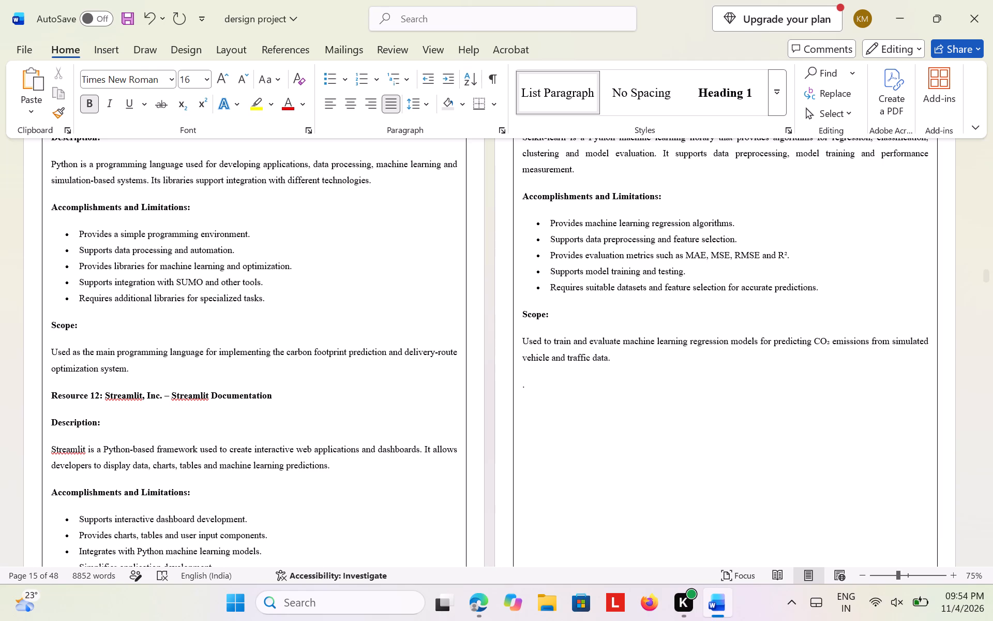
pyautogui.scroll(3, 536, 349)
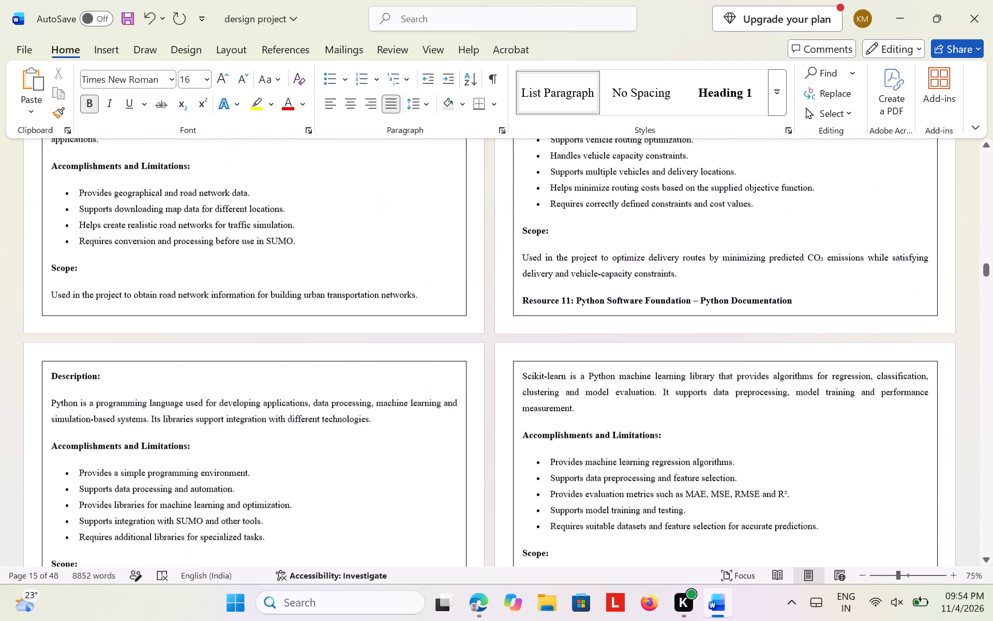
pyautogui.scroll(1, 536, 349)
pyautogui.scroll(-1, 536, 349)
pyautogui.scroll(1, 689, 278)
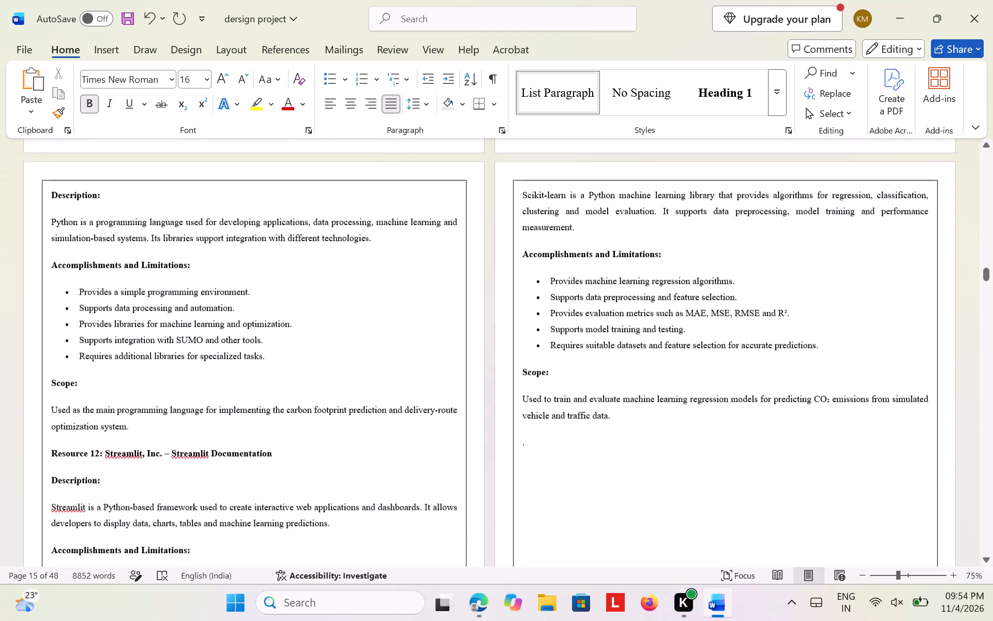
pyautogui.scroll(1, 653, 221)
pyautogui.click(688, 189)
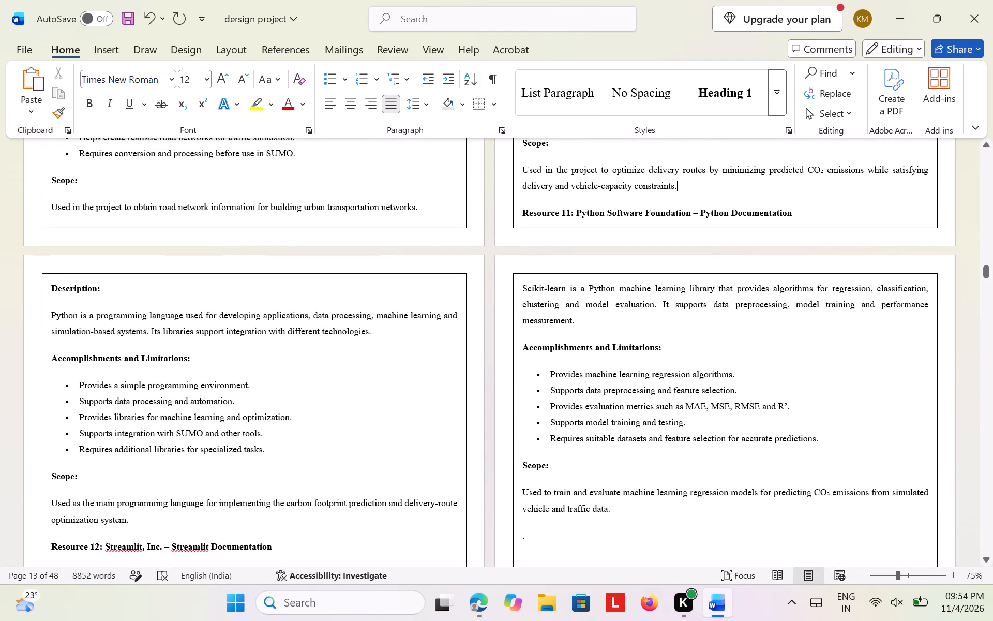
pyautogui.press('Return')
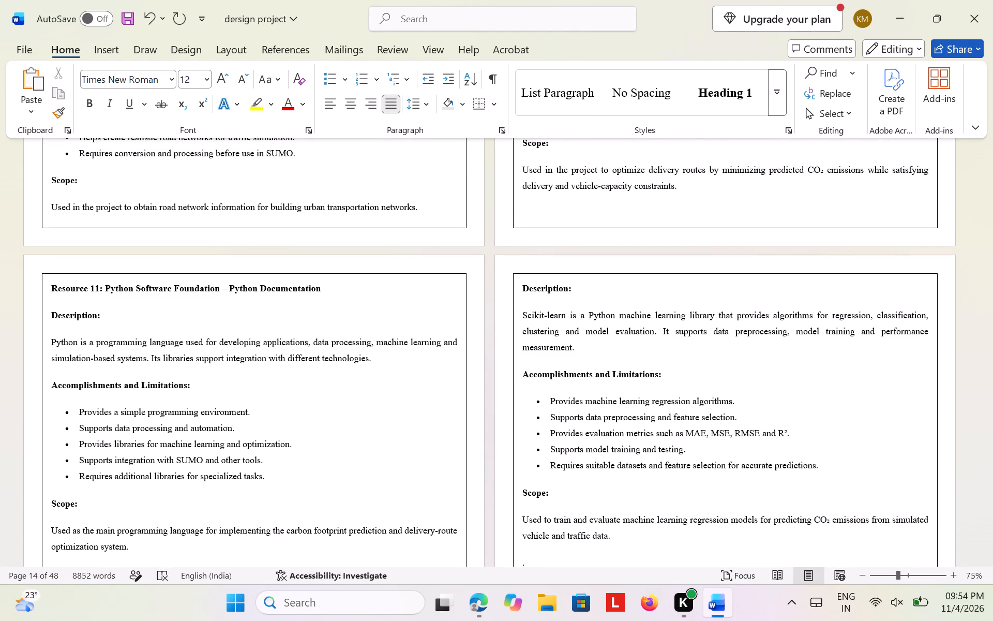
pyautogui.hotkey('ctrl', 'z')
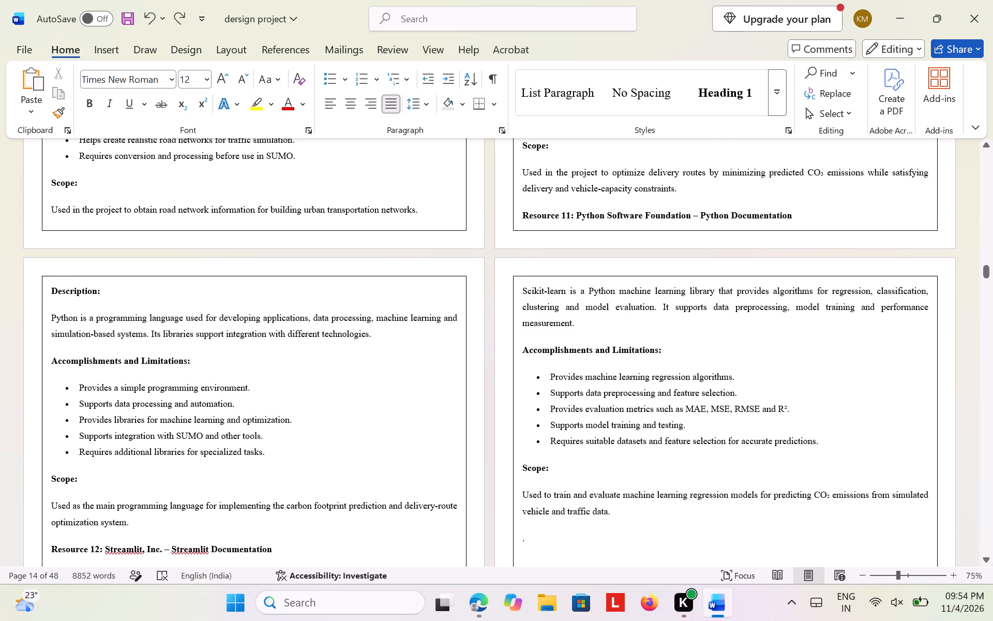
pyautogui.press('Return')
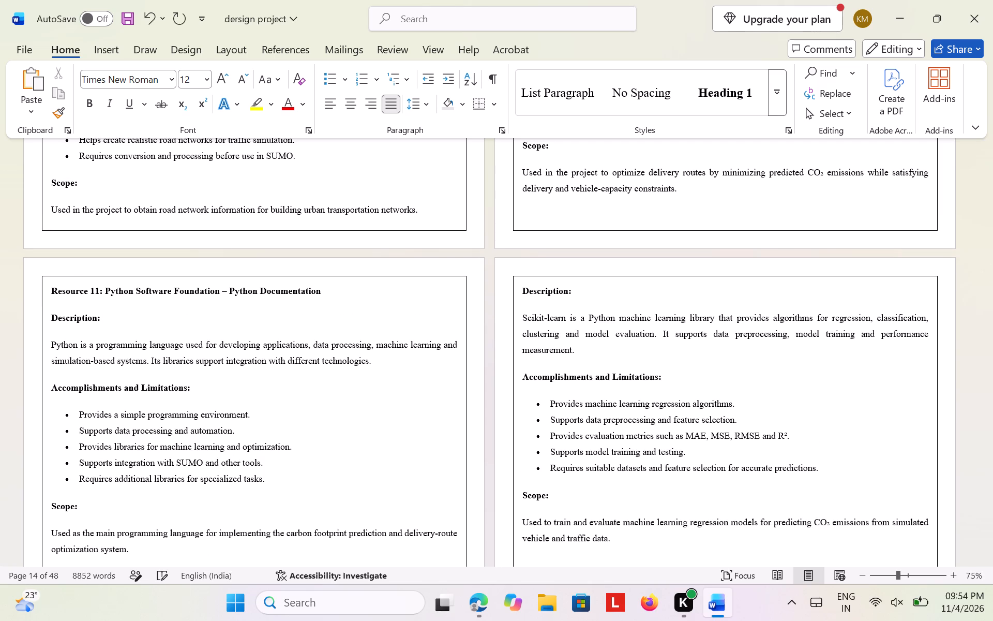
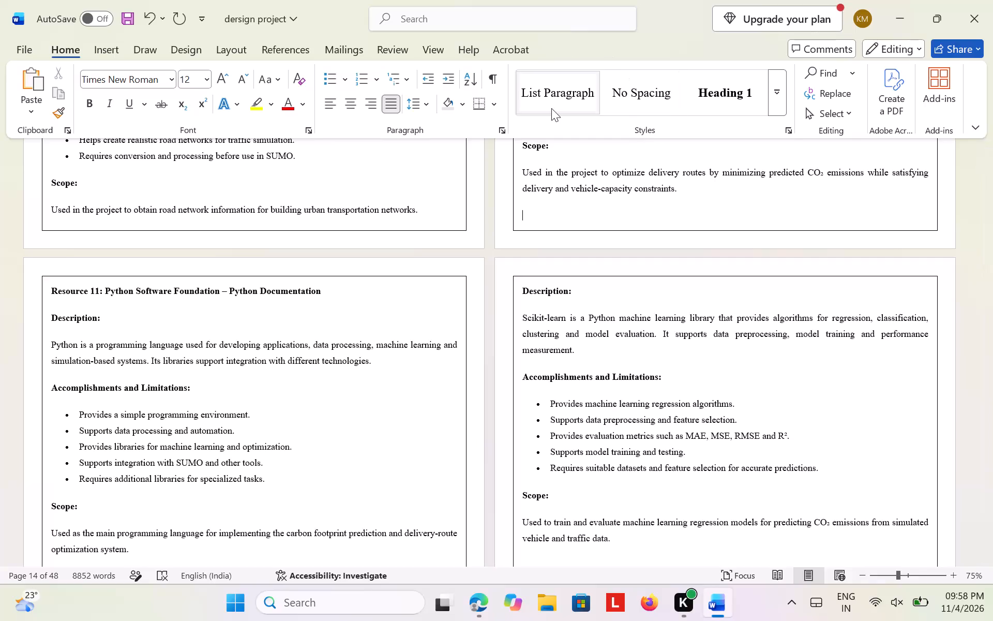
# Delete two of the empty paragraphs above the "5. OBJECTIVES" heading.
pyautogui.scroll(-3, 551, 108)
pyautogui.scroll(-4, 388, 141)
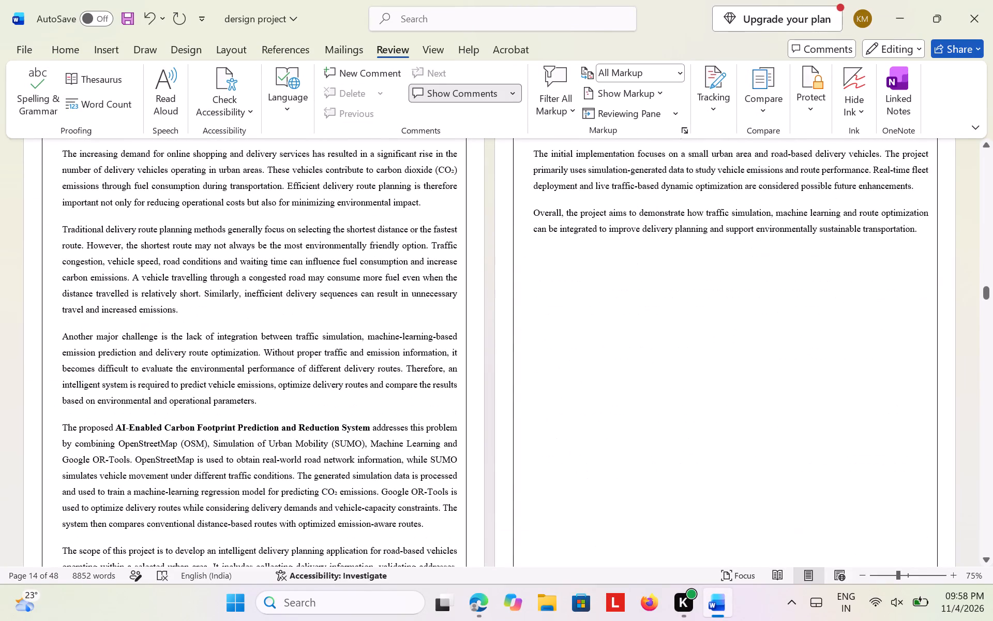
pyautogui.scroll(1, 388, 141)
pyautogui.scroll(-7, 388, 141)
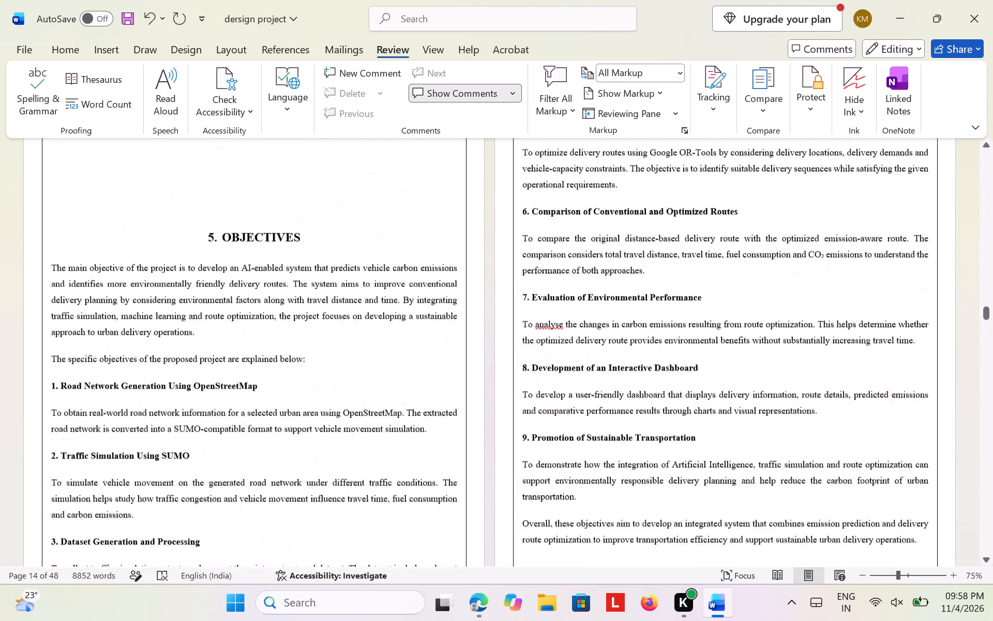
pyautogui.scroll(-1, 388, 141)
pyautogui.scroll(8, 388, 141)
pyautogui.scroll(-1, 388, 141)
pyautogui.click(207, 459)
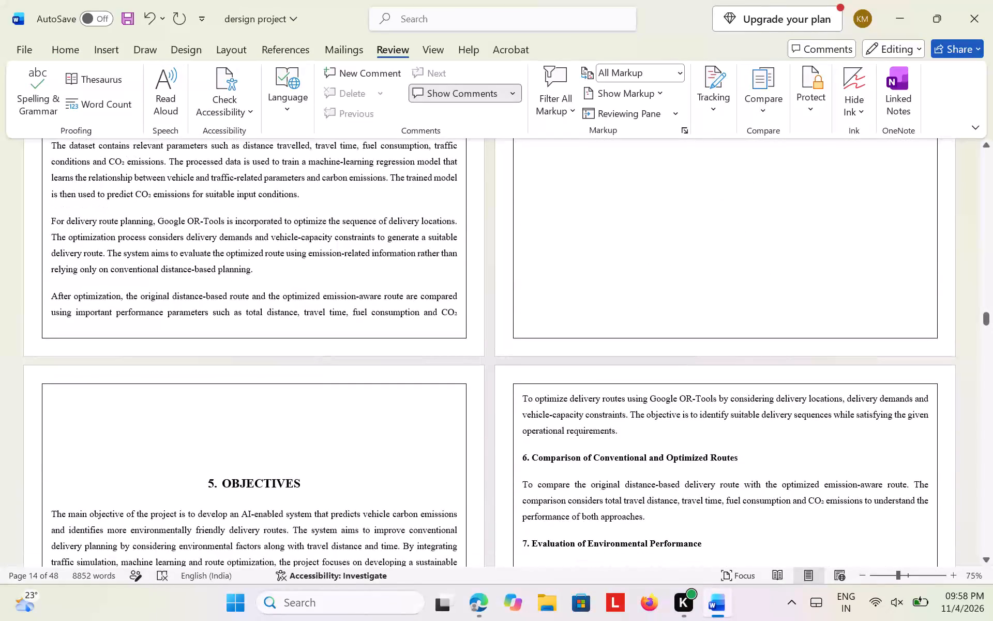
pyautogui.press('BackSpace')
pyautogui.press('BackSpace')
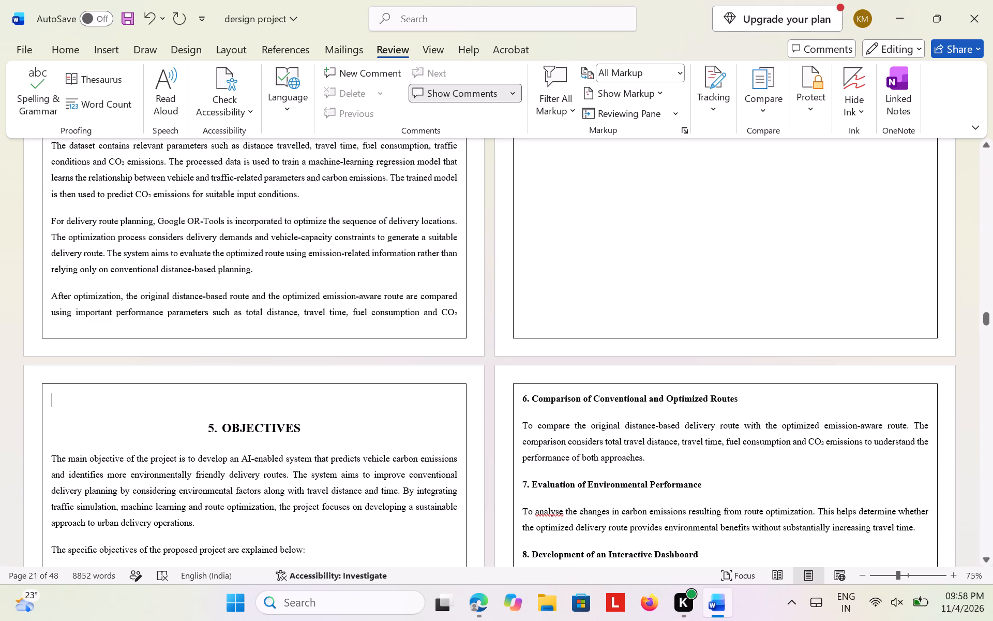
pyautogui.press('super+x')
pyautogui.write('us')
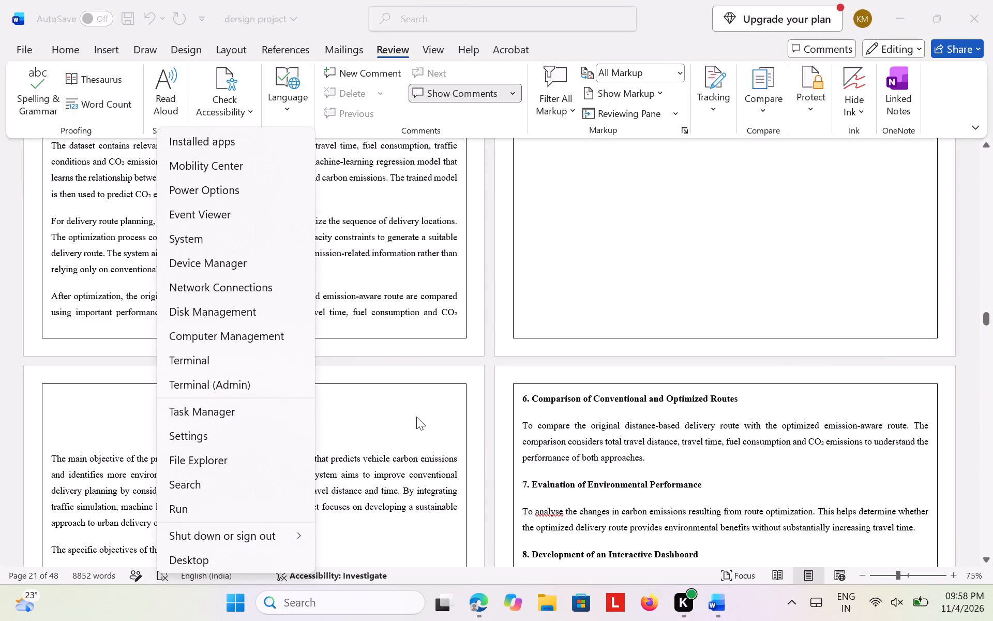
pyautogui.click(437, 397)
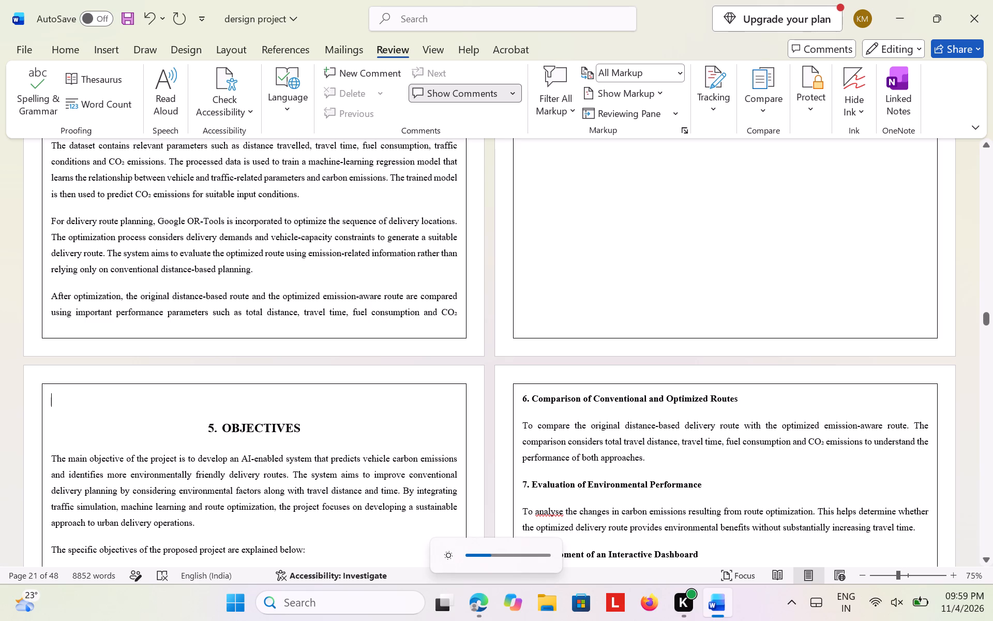
# Delete the remaining empty paragraph above the "5. OBJECTIVES" heading so it starts at the top of its page.
pyautogui.press('BackSpace')
# Delete the empty paragraph above the "6. PROCESS / METHODOLOGY" heading.
pyautogui.scroll(-1, 418, 382)
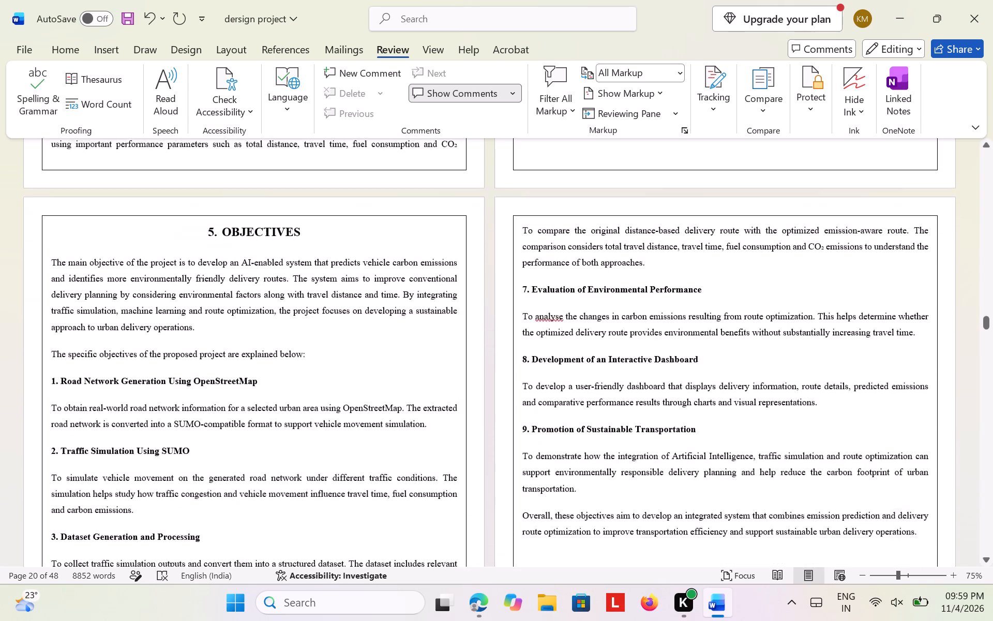
pyautogui.scroll(-3, 418, 382)
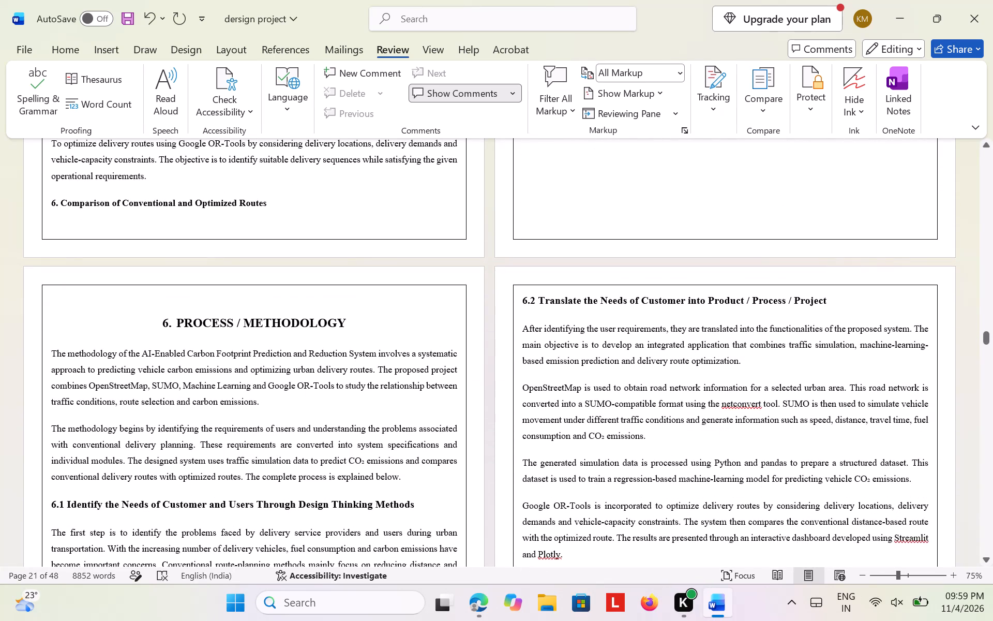
pyautogui.click(224, 302)
pyautogui.press('BackSpace')
pyautogui.press('BackSpace')
pyautogui.scroll(-1, 224, 302)
pyautogui.scroll(3, 224, 302)
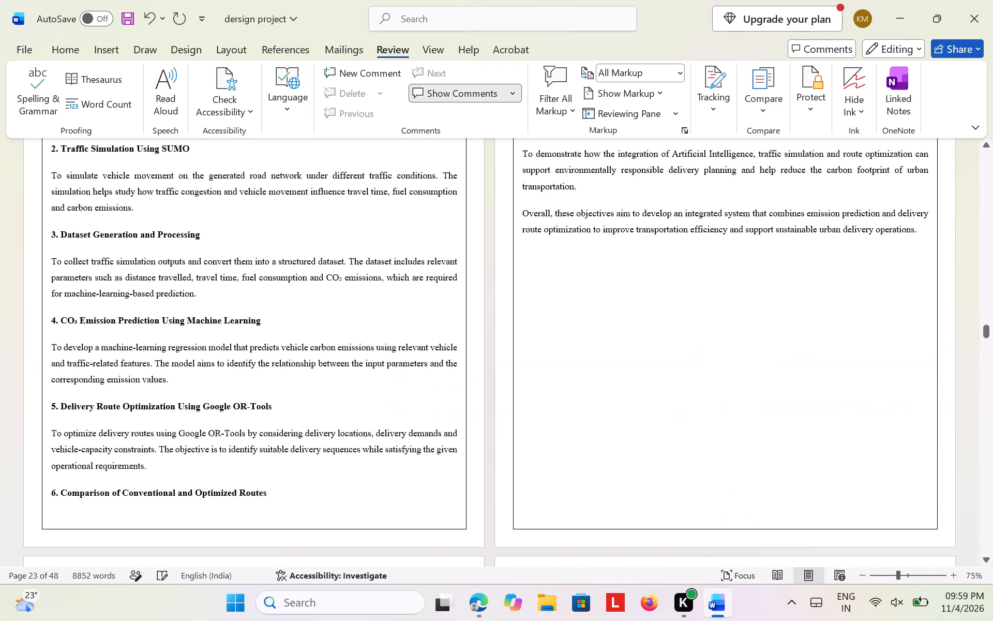
# Add a caption line reading "Fig 6.5" directly below the workflow diagram in section 6.5 Process / Flow / Design Diagram.
pyautogui.scroll(-4, 224, 302)
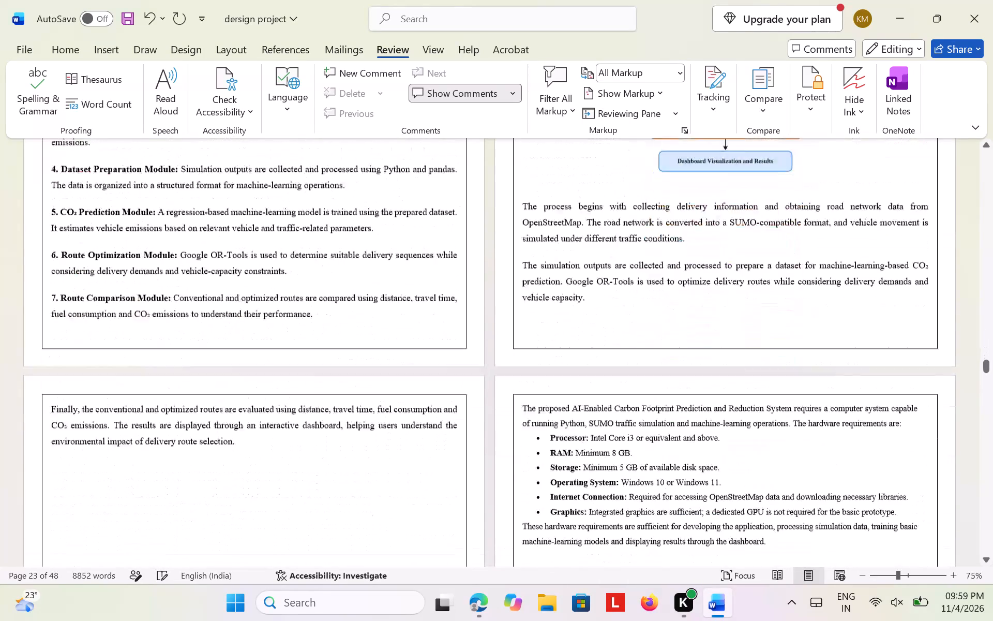
pyautogui.scroll(2, 224, 302)
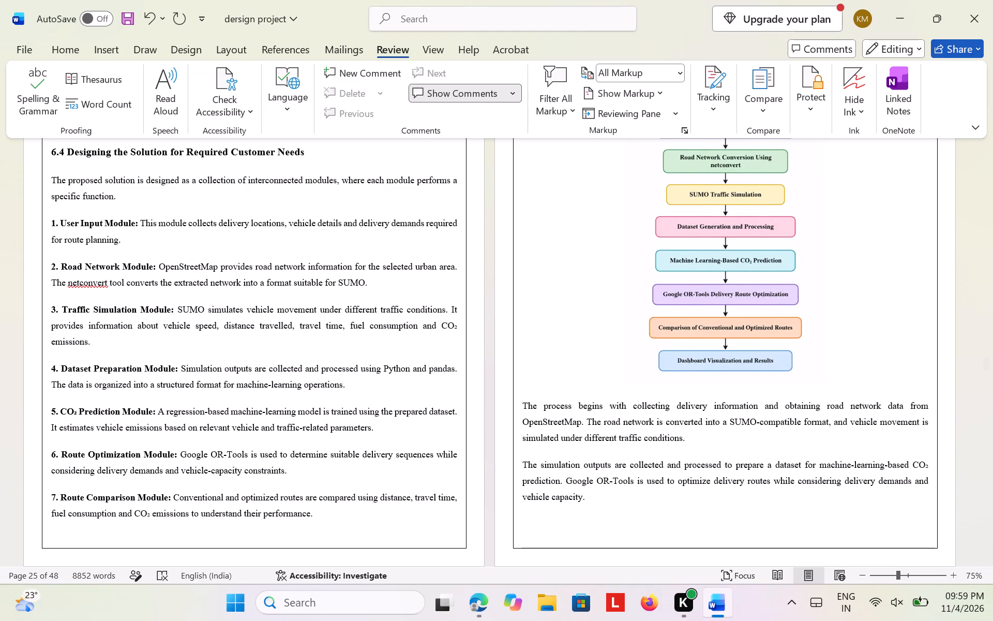
pyautogui.scroll(2, 592, 233)
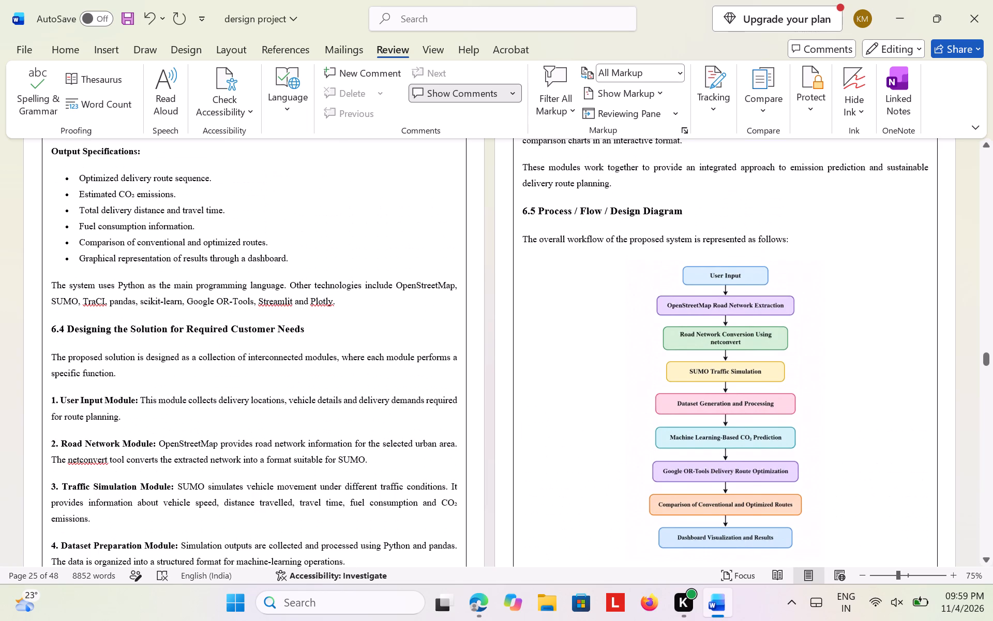
pyautogui.click(700, 346)
pyautogui.scroll(-2, 700, 346)
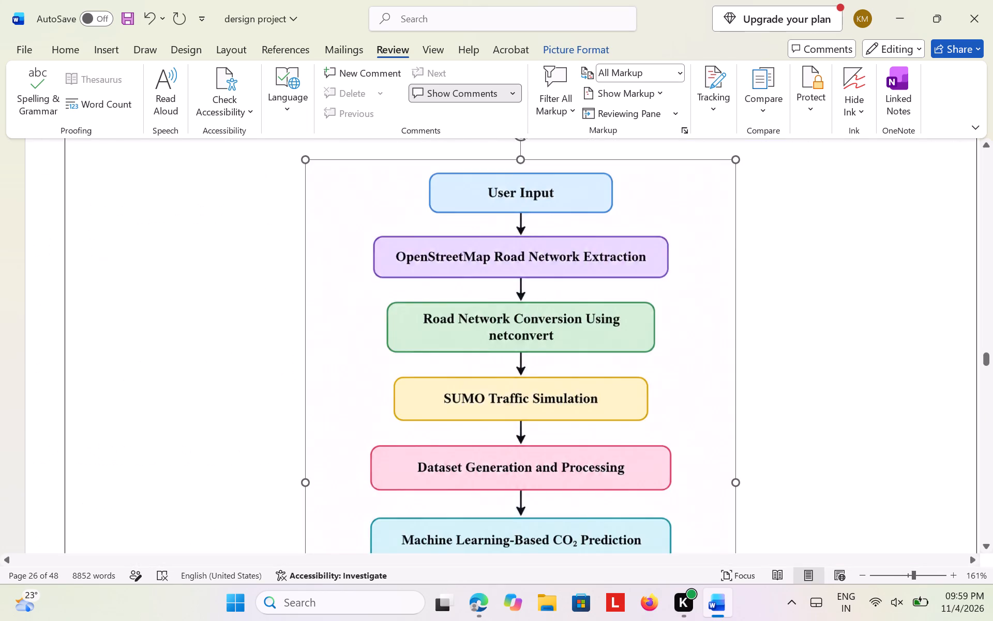
pyautogui.scroll(-3, 843, 349)
pyautogui.click(513, 364)
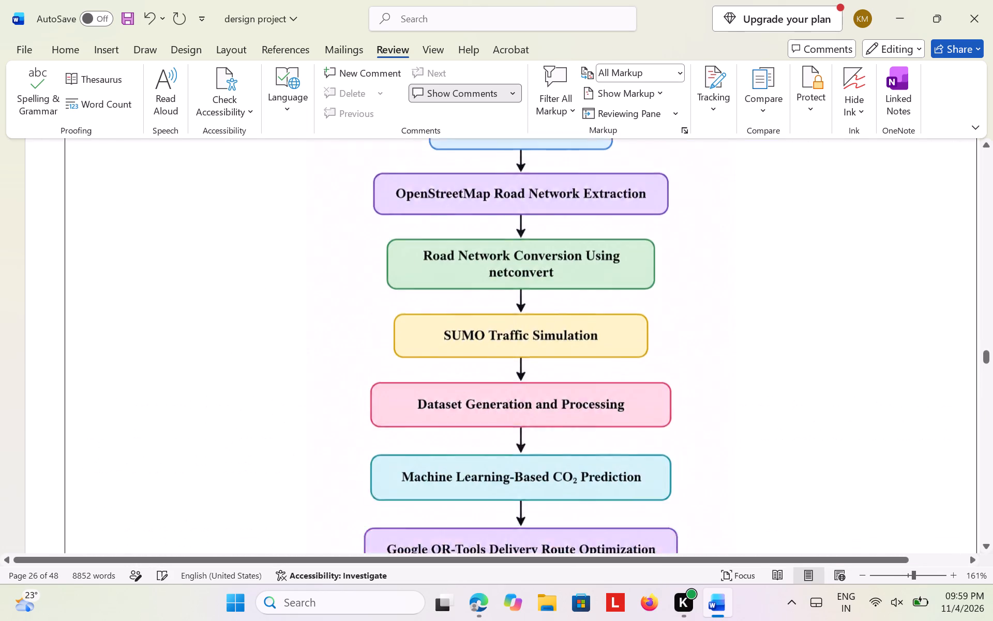
pyautogui.scroll(-3, 724, 376)
pyautogui.click(718, 407)
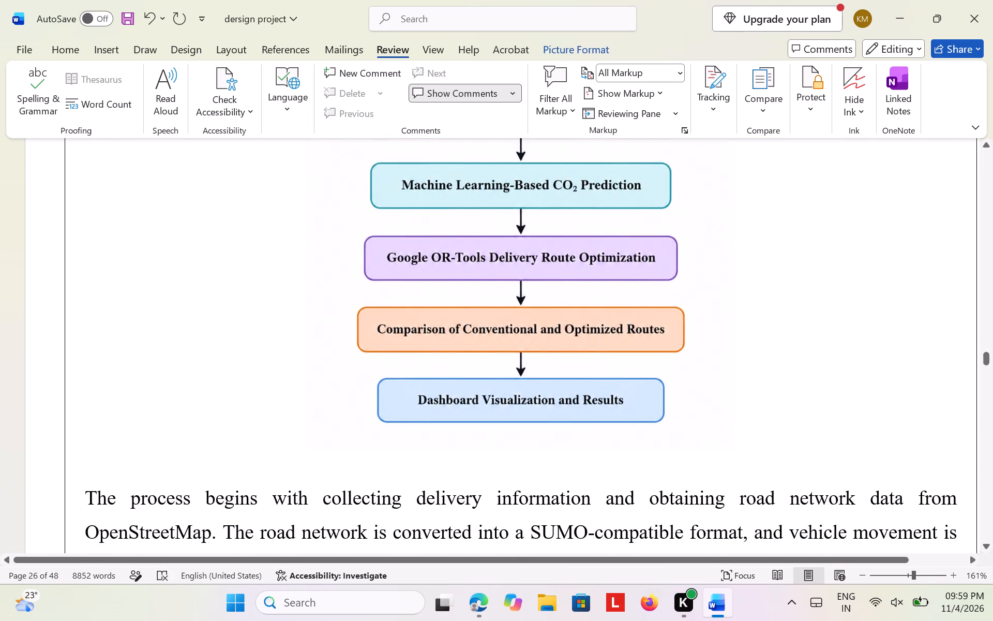
pyautogui.click(769, 442)
pyautogui.press('Return')
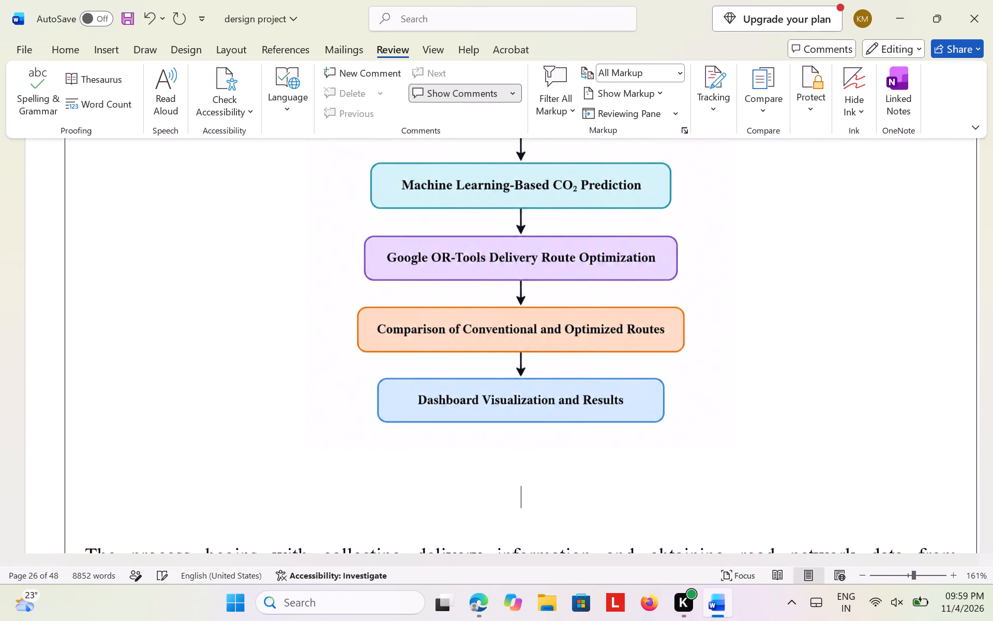
pyautogui.press('g')
pyautogui.press('BackSpace')
pyautogui.write('Fi')
pyautogui.write('g')
pyautogui.press('space')
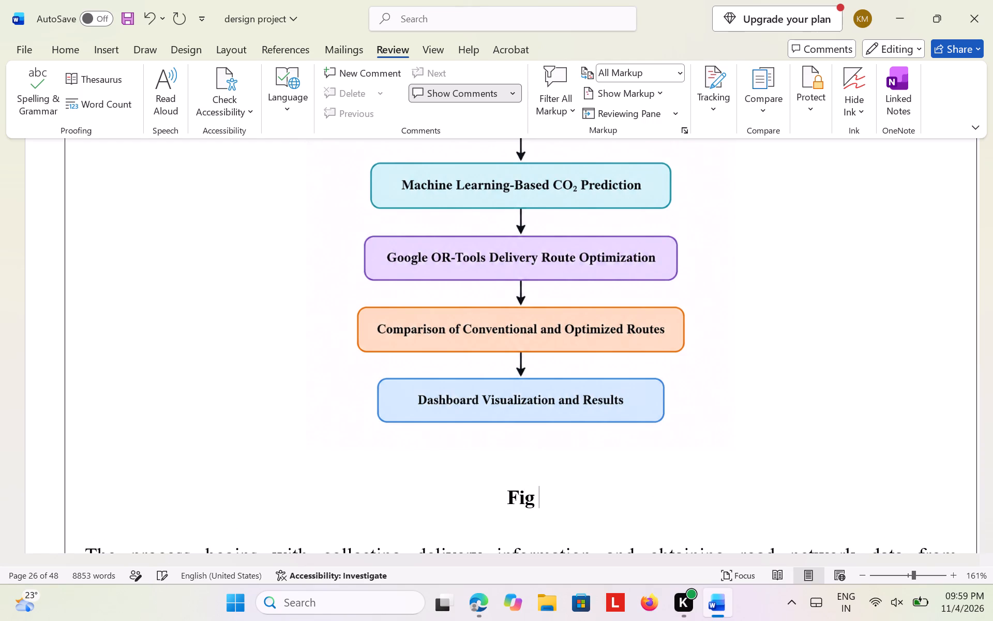
pyautogui.scroll(5, 769, 442)
pyautogui.scroll(-1, 769, 442)
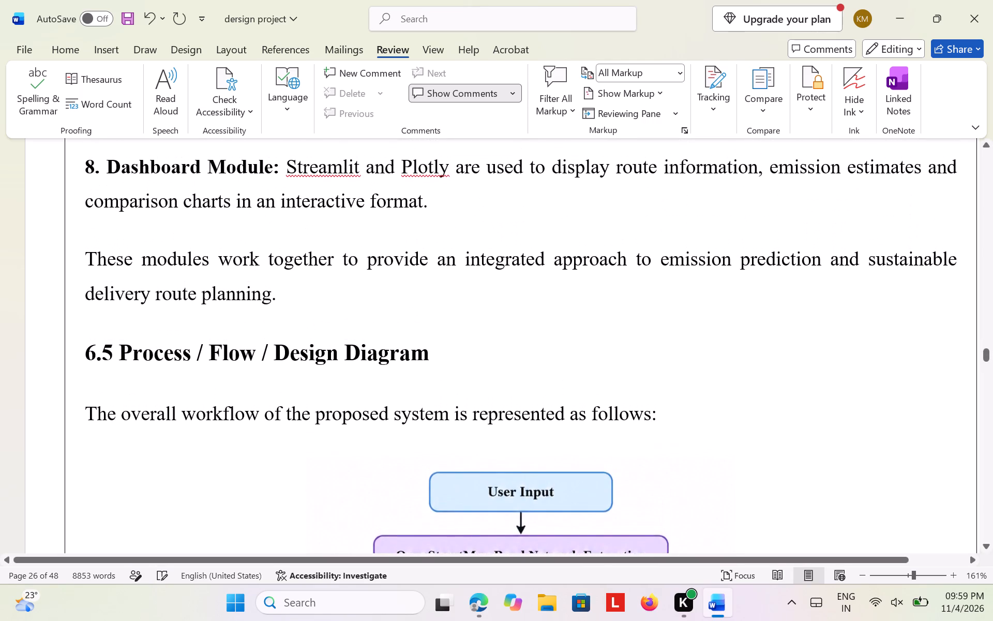
pyautogui.scroll(-3, 769, 442)
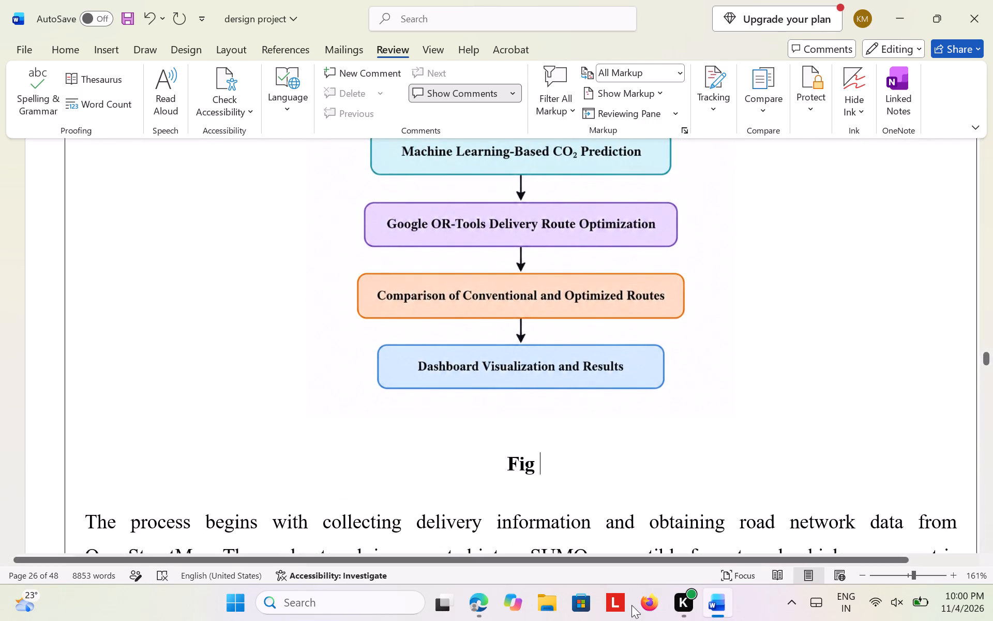
pyautogui.write('6.5')
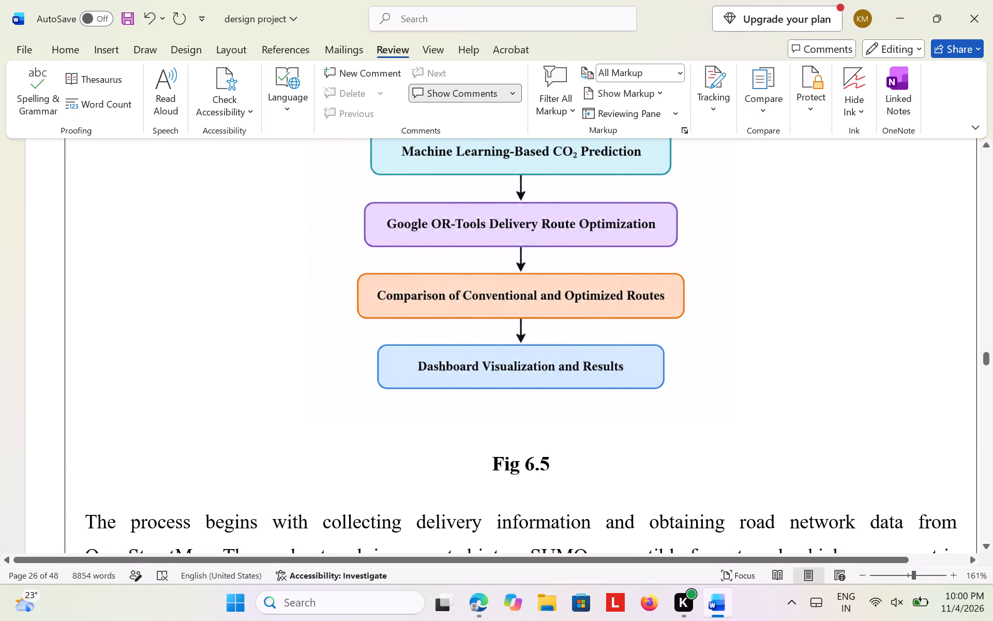
pyautogui.scroll(-1, 592, 456)
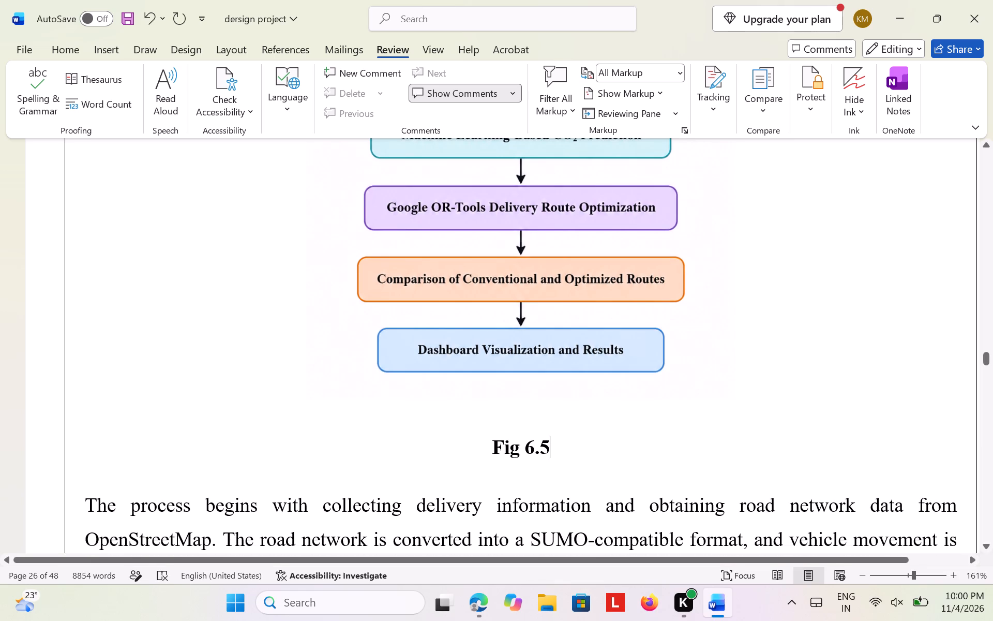
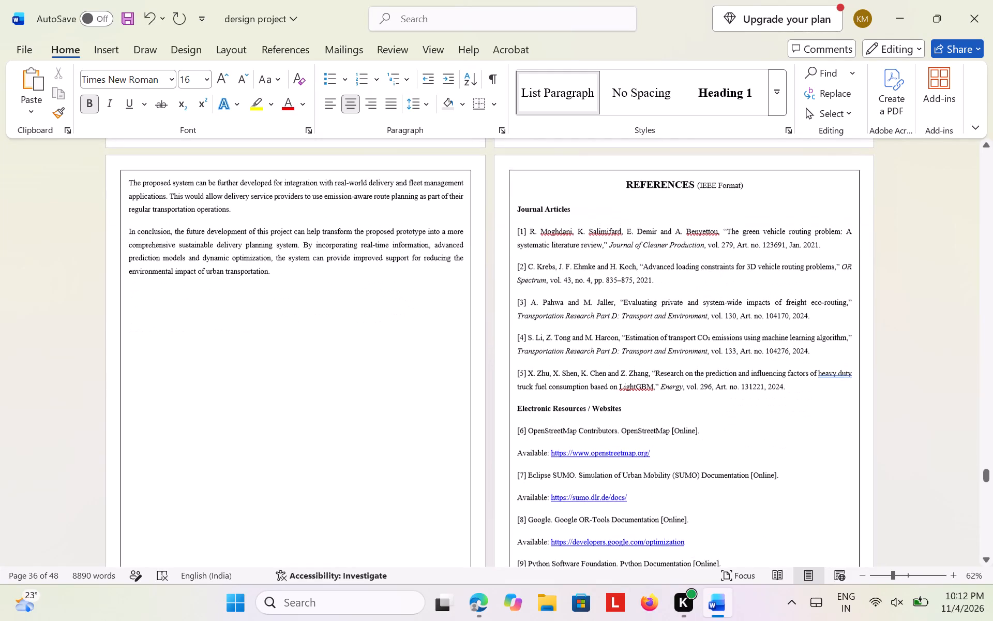
pyautogui.keyDown('ctrl'); pyautogui.scroll(1, 627, 420); pyautogui.keyUp('ctrl')
pyautogui.scroll(1, 627, 420)
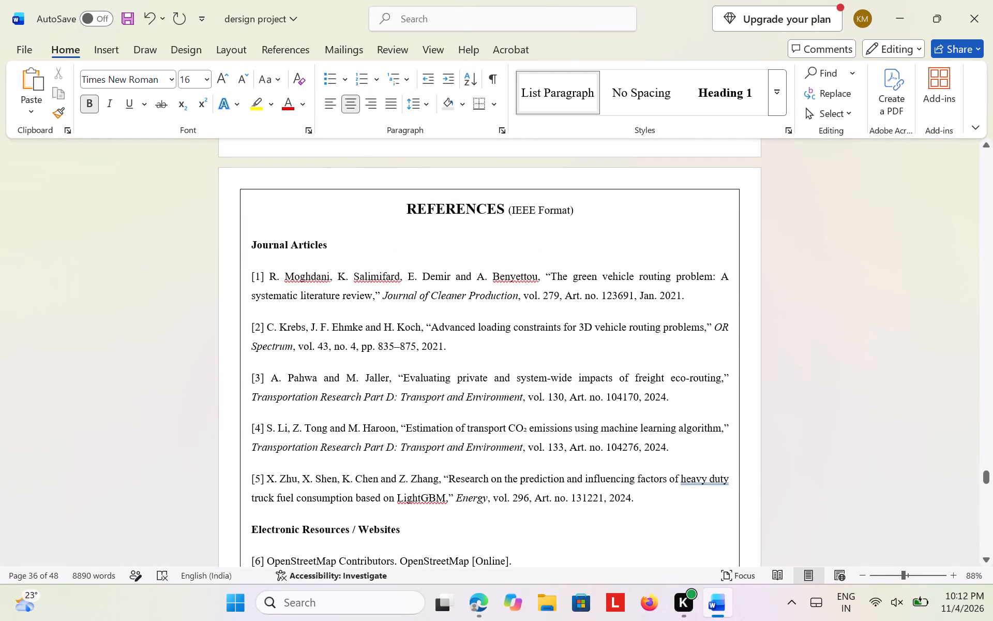
pyautogui.moveTo(578, 215); pyautogui.dragTo(510, 213)
pyautogui.press('BackSpace')
pyautogui.press('BackSpace')
# Set the entire source code listing, from the first import line of app.py through the end of sumo_runner.py, to 12 pt.
pyautogui.scroll(-1, 483, 258)
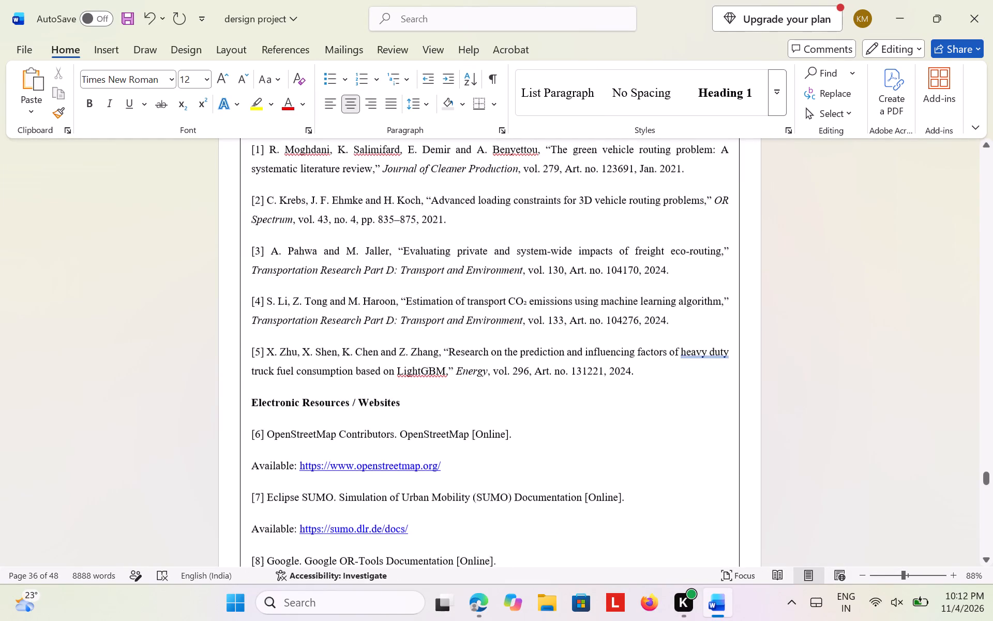
pyautogui.scroll(-2, 483, 258)
pyautogui.scroll(-1, 333, 363)
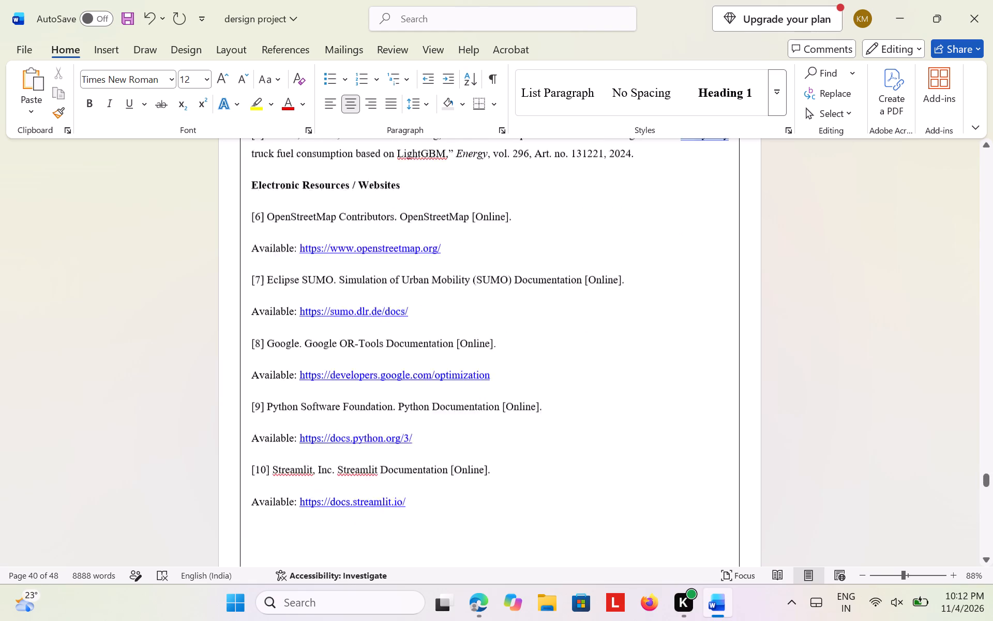
pyautogui.scroll(-2, 333, 363)
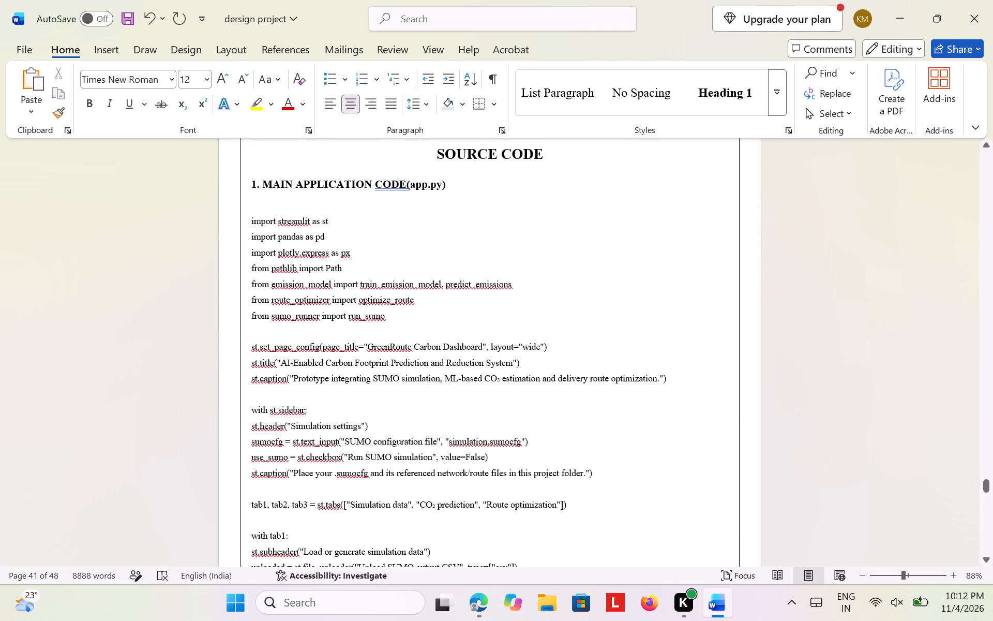
pyautogui.moveTo(246, 221); pyautogui.dragTo(415, 612)
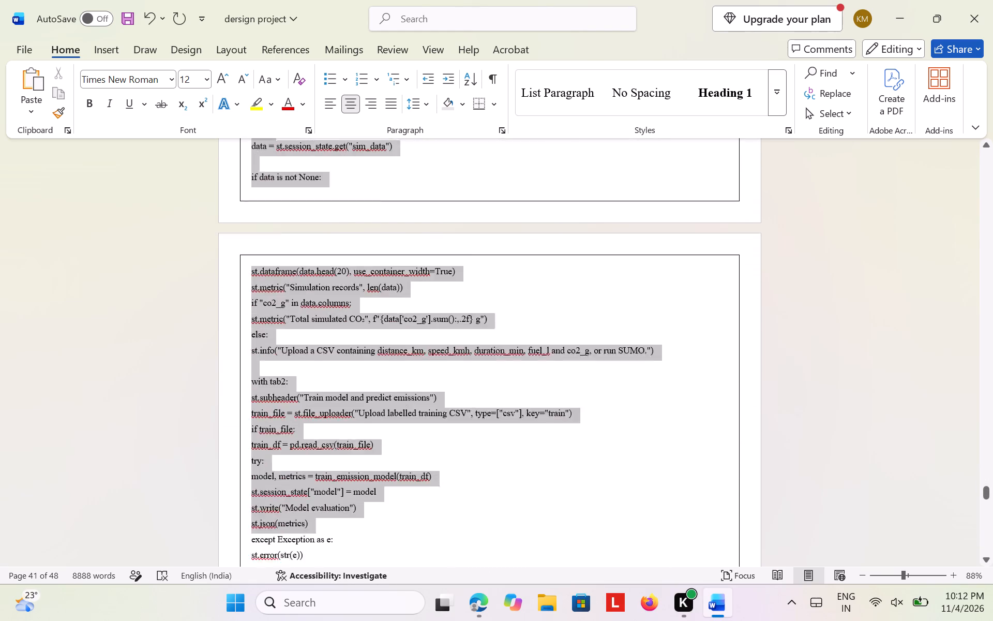
pyautogui.moveTo(415, 612); pyautogui.dragTo(397, 595)
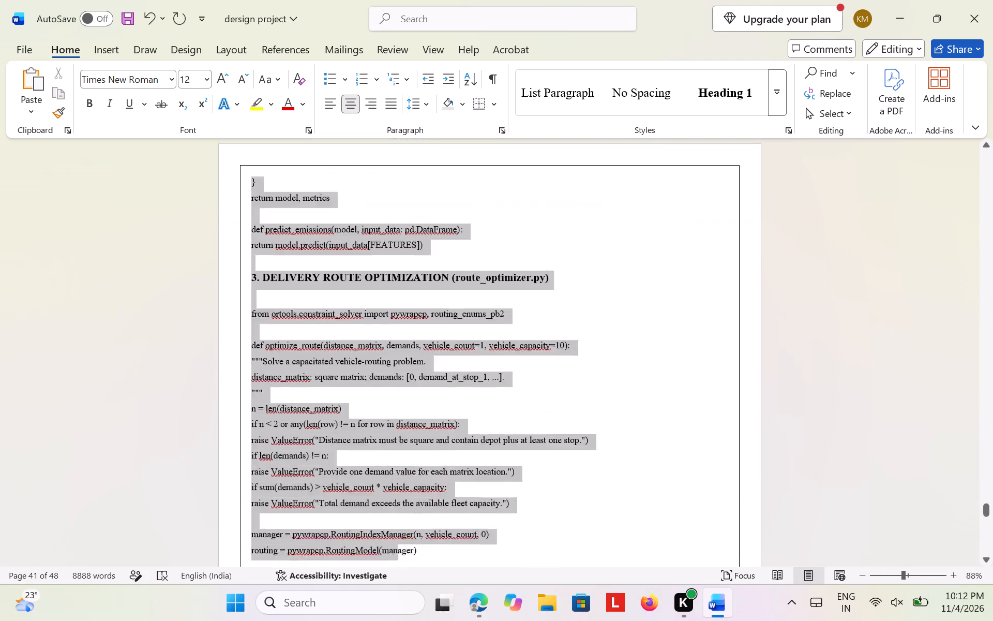
pyautogui.moveTo(397, 595); pyautogui.dragTo(448, 578)
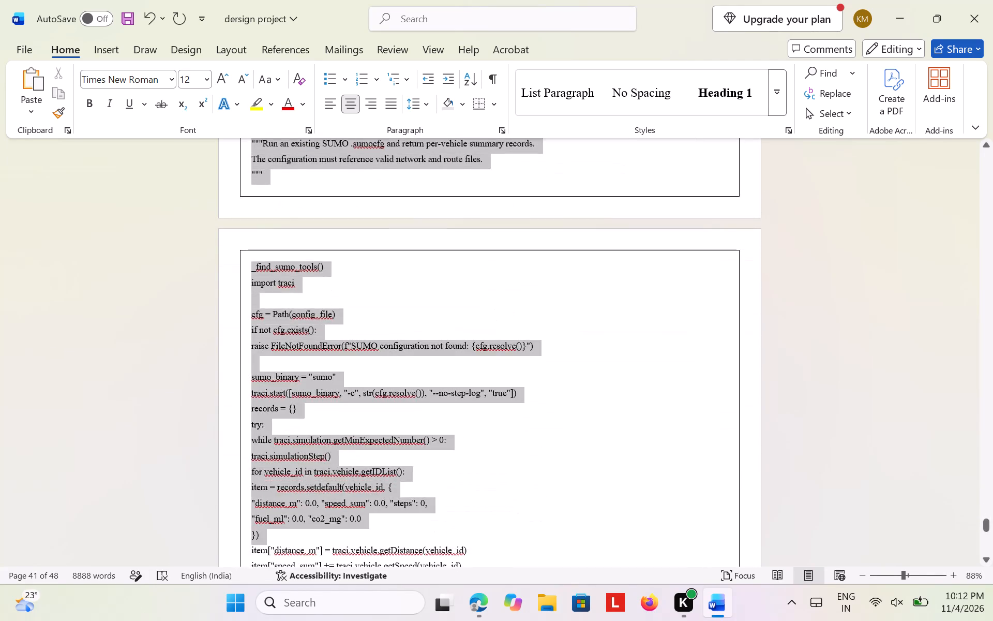
pyautogui.moveTo(448, 578); pyautogui.dragTo(410, 295)
pyautogui.click(207, 80)
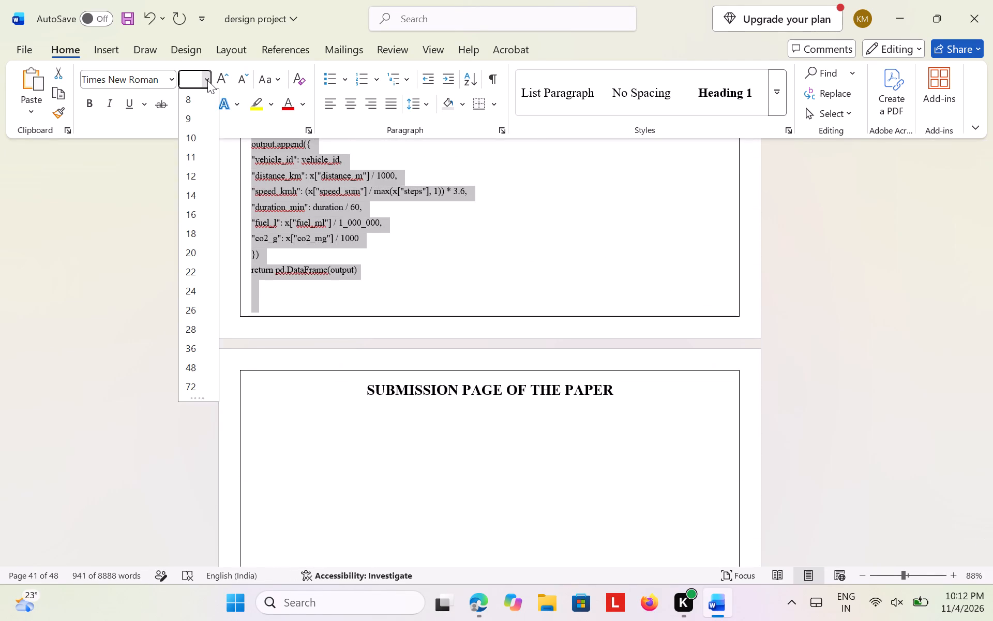
pyautogui.click(194, 172)
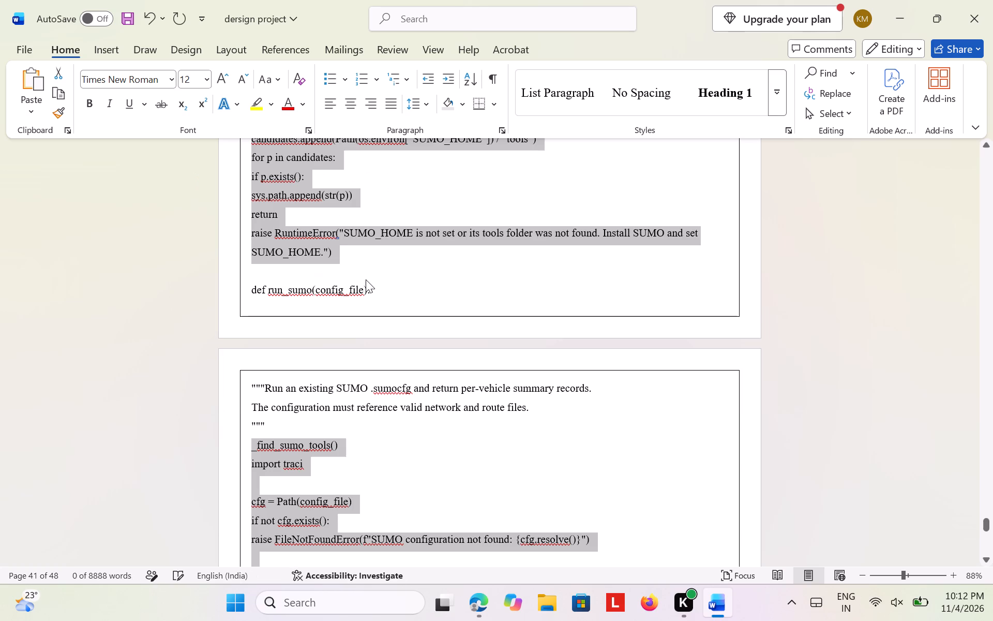
# Delete the extra blank line above the heading "4. SUMO TRAFFIC SIMULATION (sumo_runner.py)".
pyautogui.scroll(5, 366, 279)
pyautogui.scroll(-2, 366, 279)
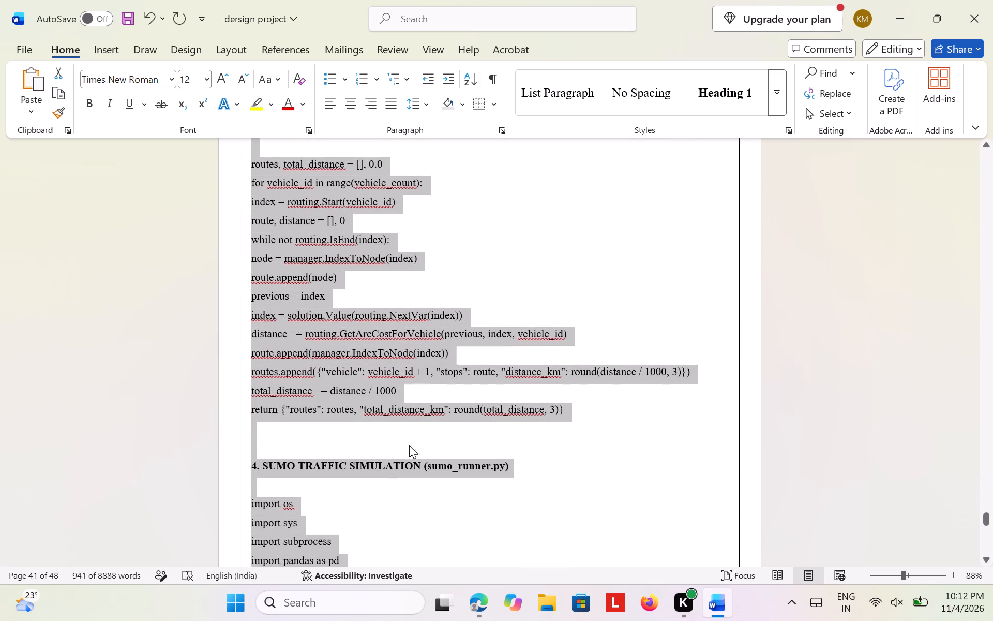
pyautogui.click(494, 460)
pyautogui.click(267, 483)
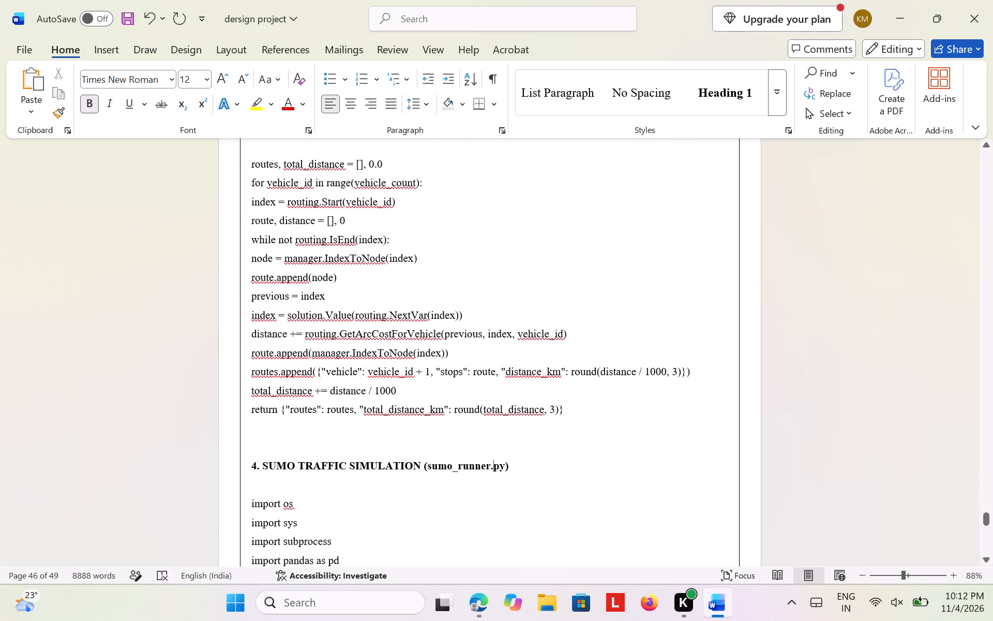
pyautogui.click(276, 431)
pyautogui.press('BackSpace')
# Set the heading "4. SUMO TRAFFIC SIMULATION (sumo_runner.py)" to 14 pt.
pyautogui.moveTo(514, 447); pyautogui.dragTo(215, 454)
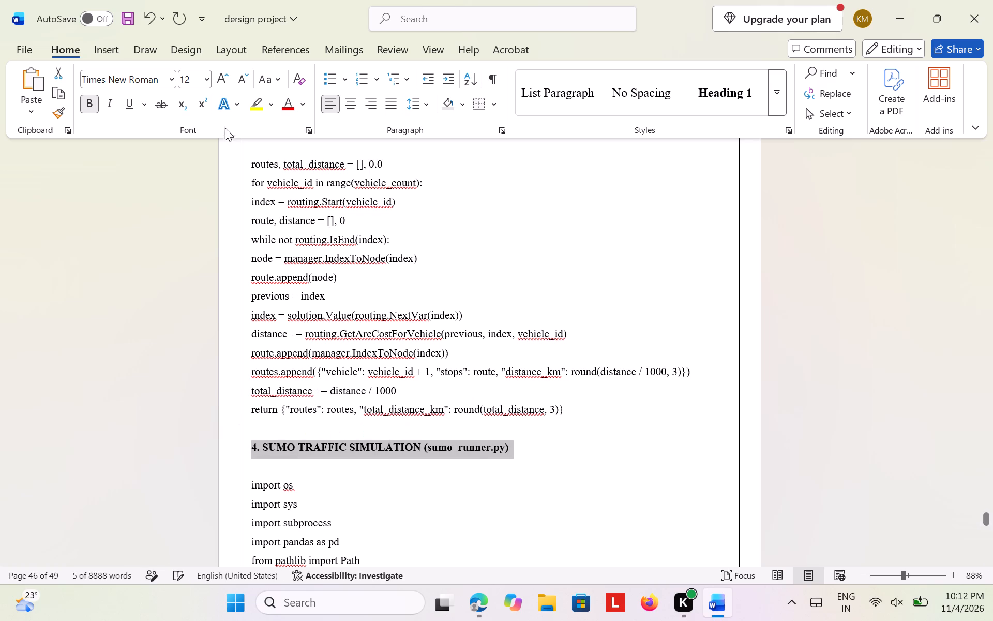
pyautogui.click(199, 79)
pyautogui.write('14')
pyautogui.hotkey('shift', 'Return')
# Set the heading "3. DELIVERY ROUTE OPTIMIZATION (route_optimizer.py)" to 14 pt.
pyautogui.scroll(1, 396, 180)
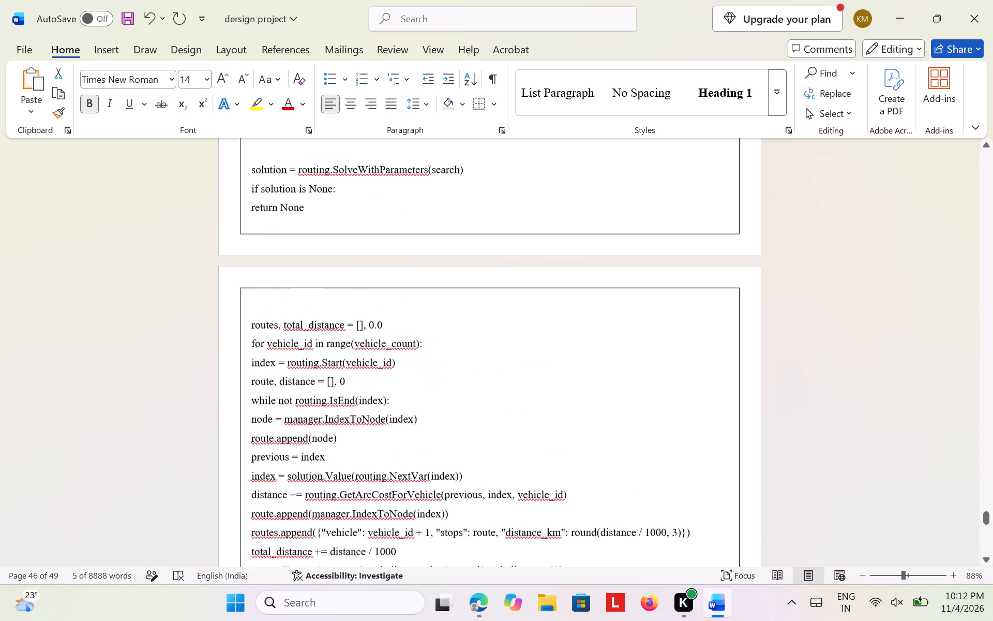
pyautogui.scroll(6, 396, 180)
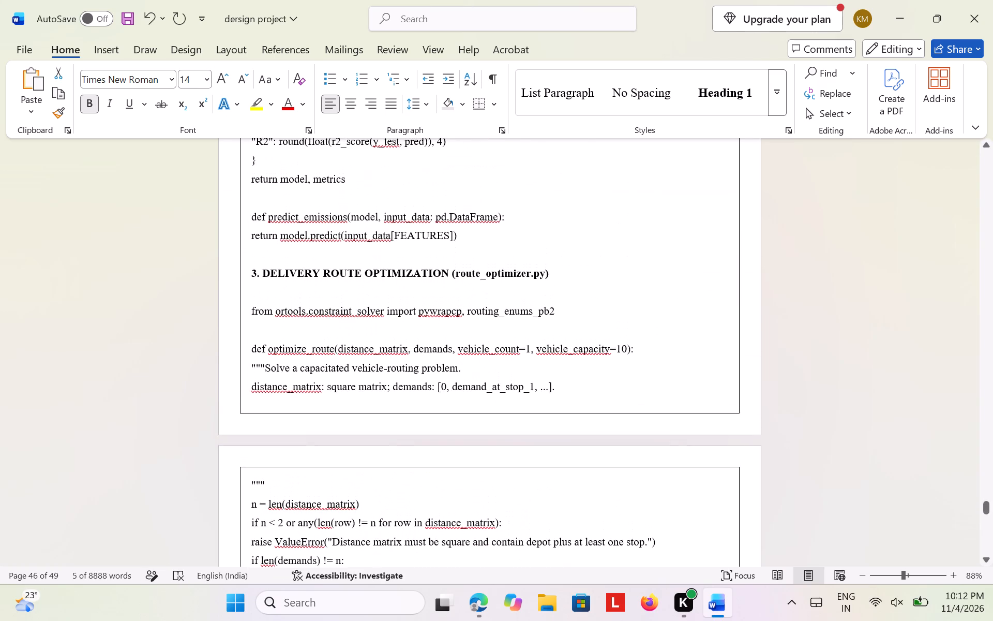
pyautogui.moveTo(560, 274); pyautogui.dragTo(251, 273)
pyautogui.click(204, 75)
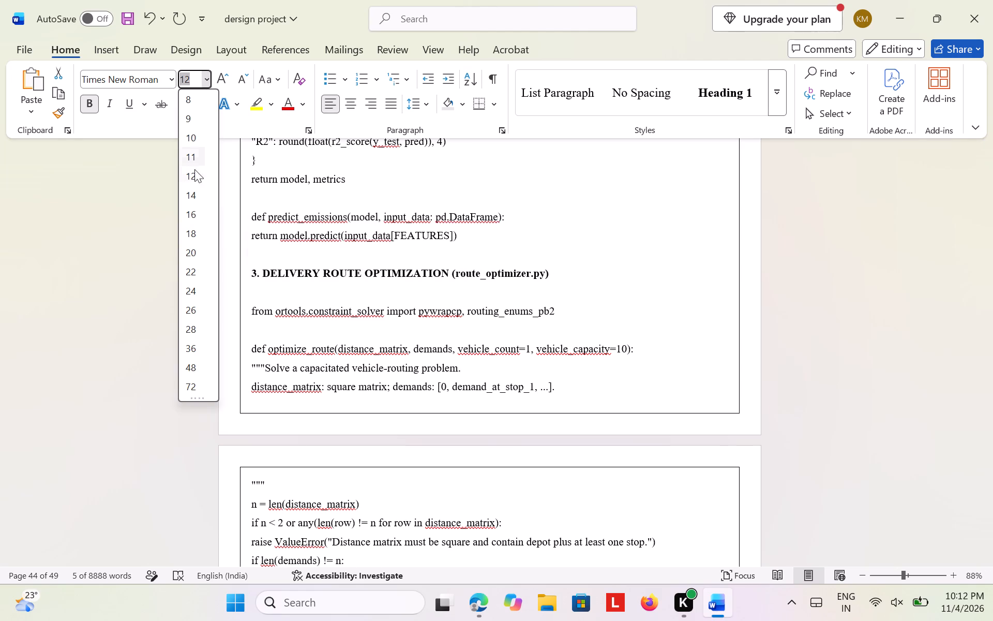
pyautogui.click(187, 202)
# Set the heading "2. MACHINE LEARNING MODEL (emission_model.py)" to 14 pt.
pyautogui.scroll(3, 354, 272)
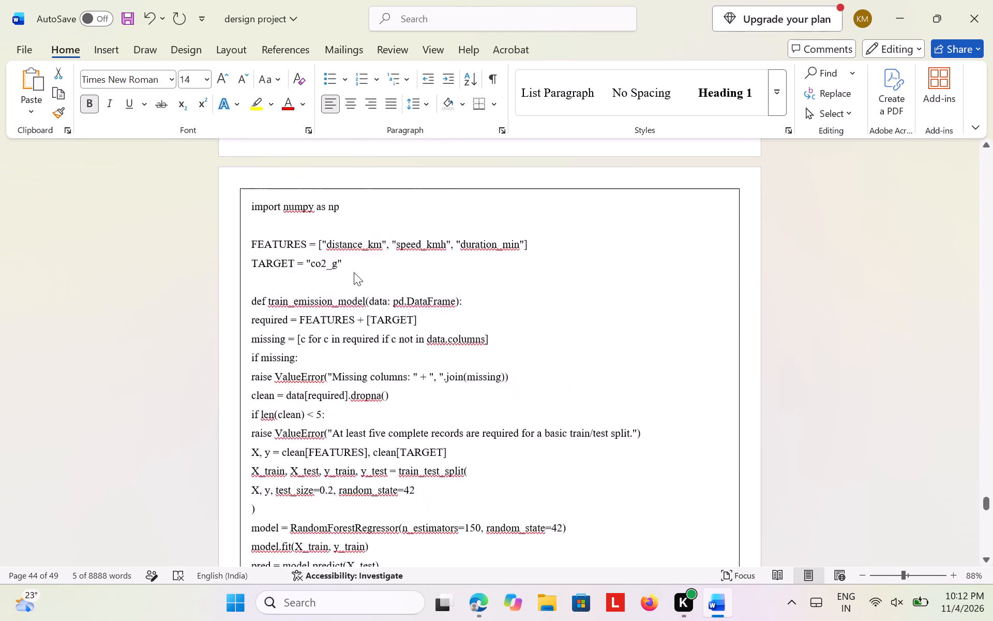
pyautogui.scroll(4, 354, 272)
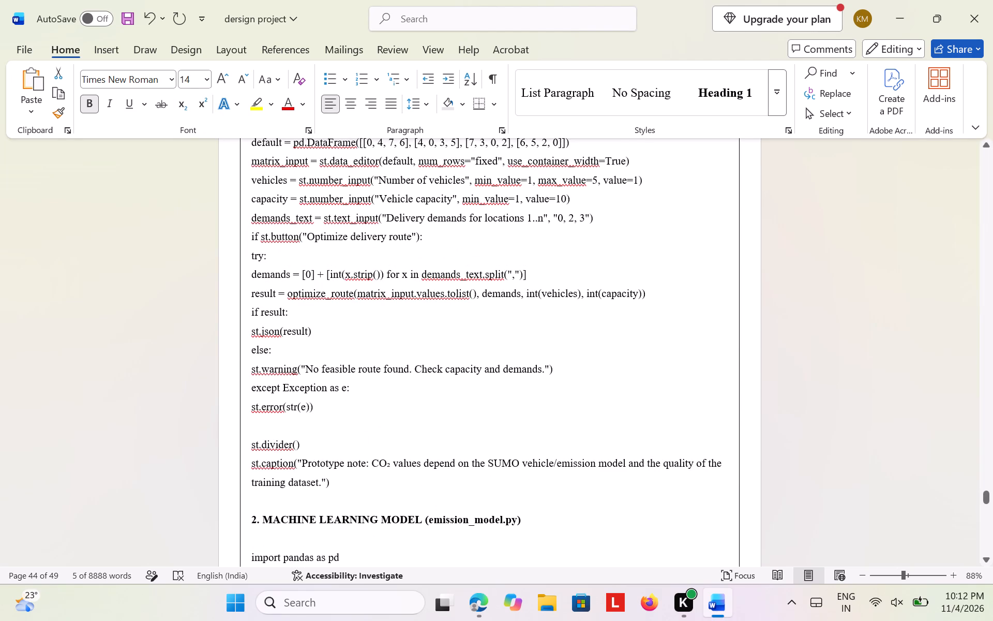
pyautogui.moveTo(528, 527); pyautogui.dragTo(251, 525)
pyautogui.click(208, 76)
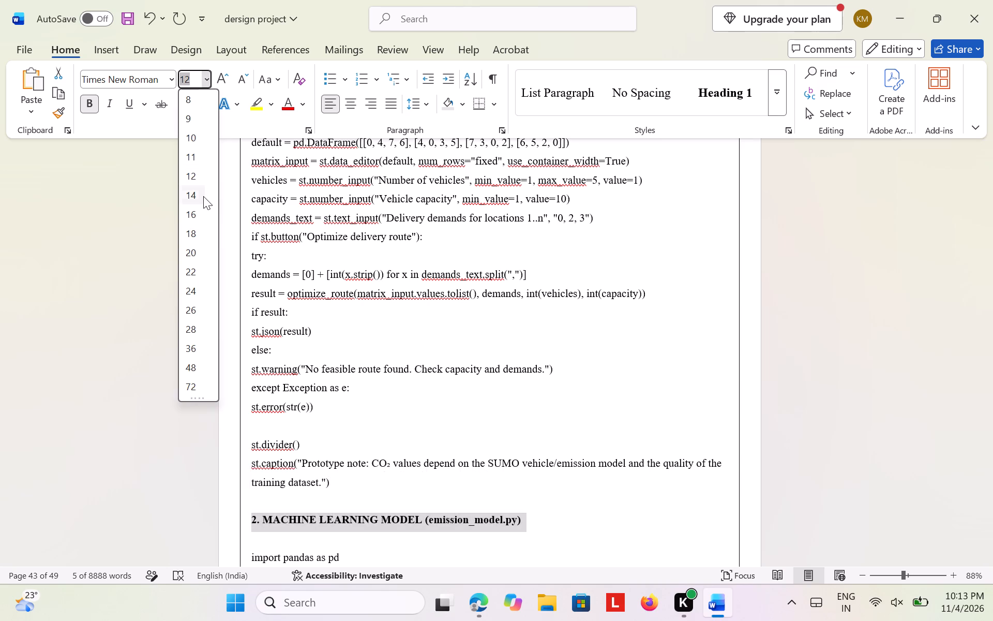
pyautogui.click(203, 196)
# Set the heading "1. MAIN APPLICATION CODE(app.py)" beneath SOURCE CODE to 14 pt.
pyautogui.scroll(6, 342, 258)
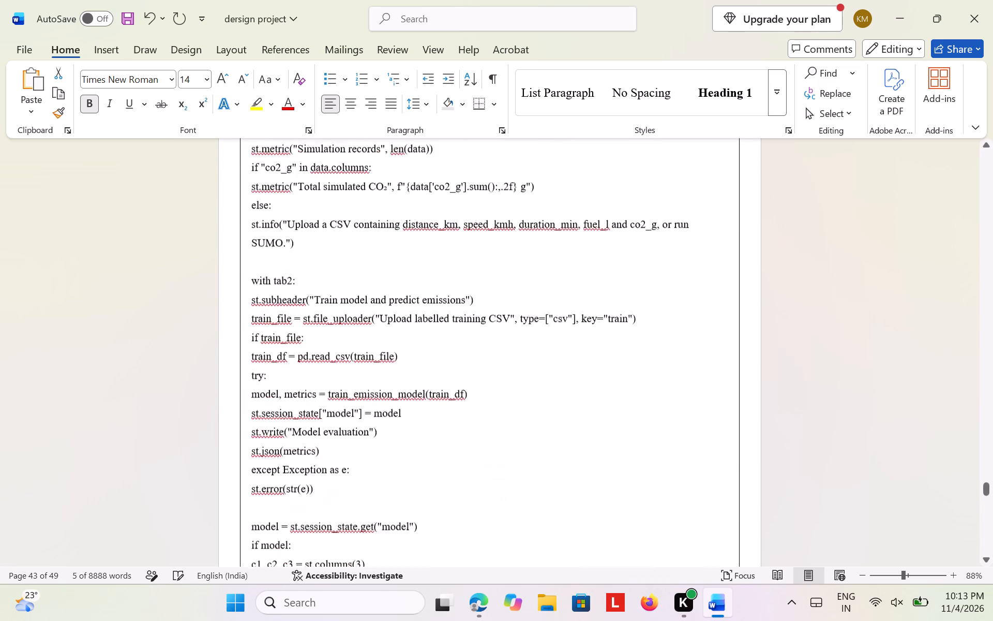
pyautogui.scroll(3, 342, 258)
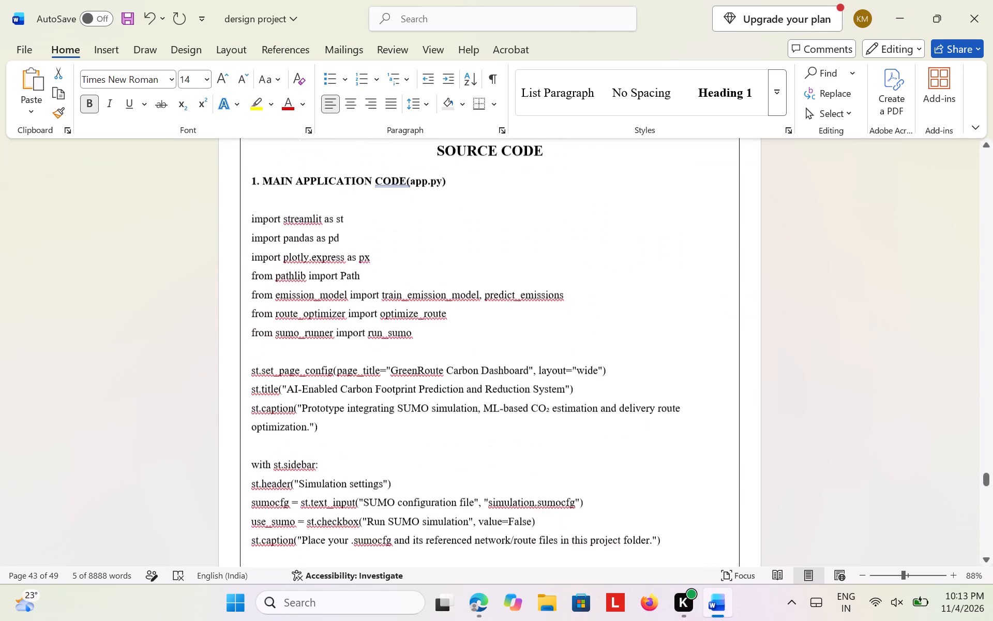
pyautogui.scroll(1, 342, 258)
pyautogui.moveTo(450, 306); pyautogui.dragTo(244, 309)
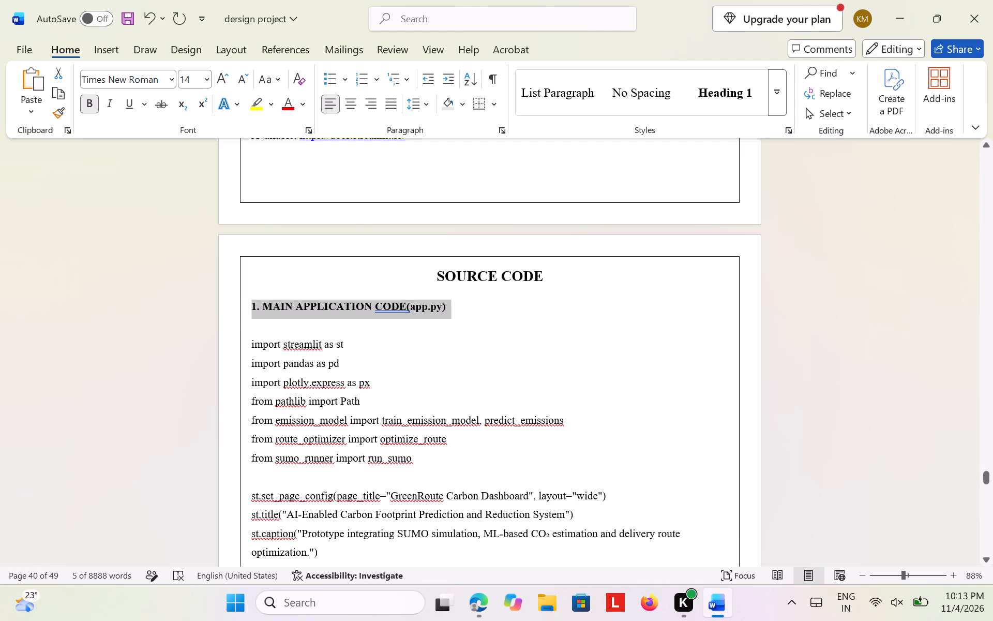
pyautogui.moveTo(244, 309); pyautogui.dragTo(244, 309)
pyautogui.click(205, 80)
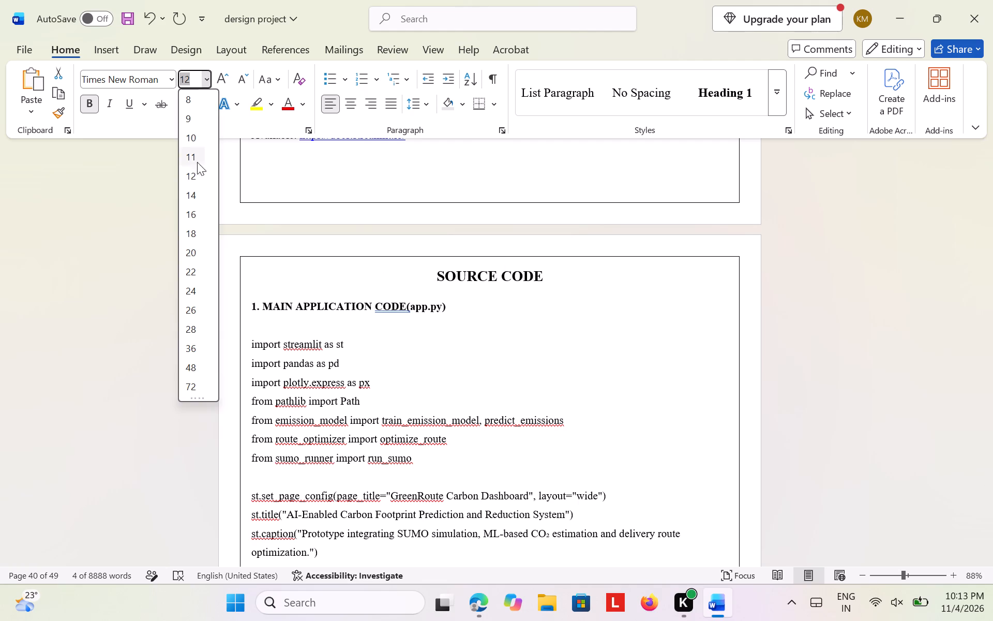
pyautogui.click(197, 193)
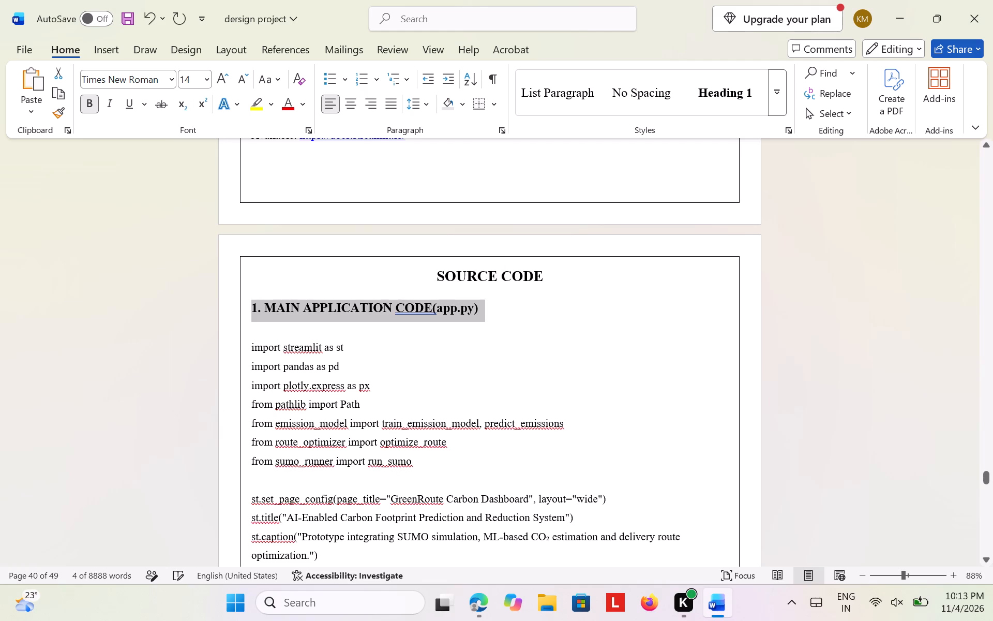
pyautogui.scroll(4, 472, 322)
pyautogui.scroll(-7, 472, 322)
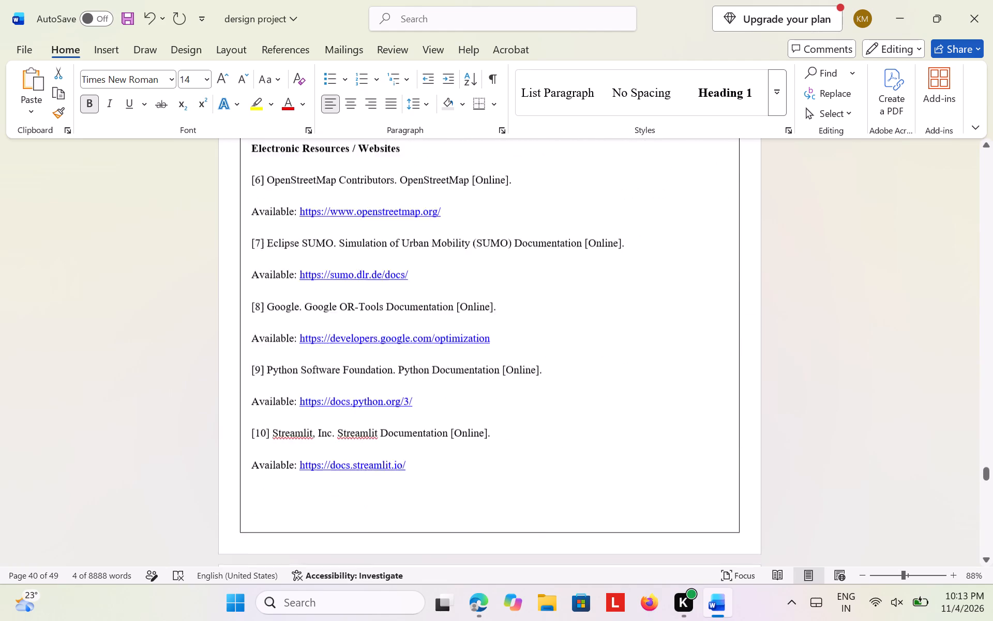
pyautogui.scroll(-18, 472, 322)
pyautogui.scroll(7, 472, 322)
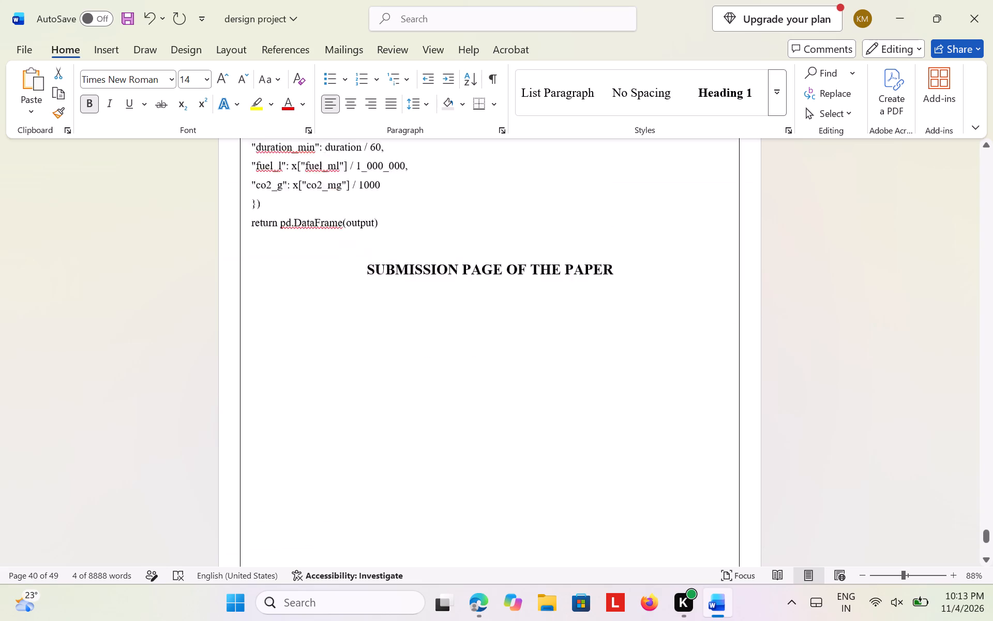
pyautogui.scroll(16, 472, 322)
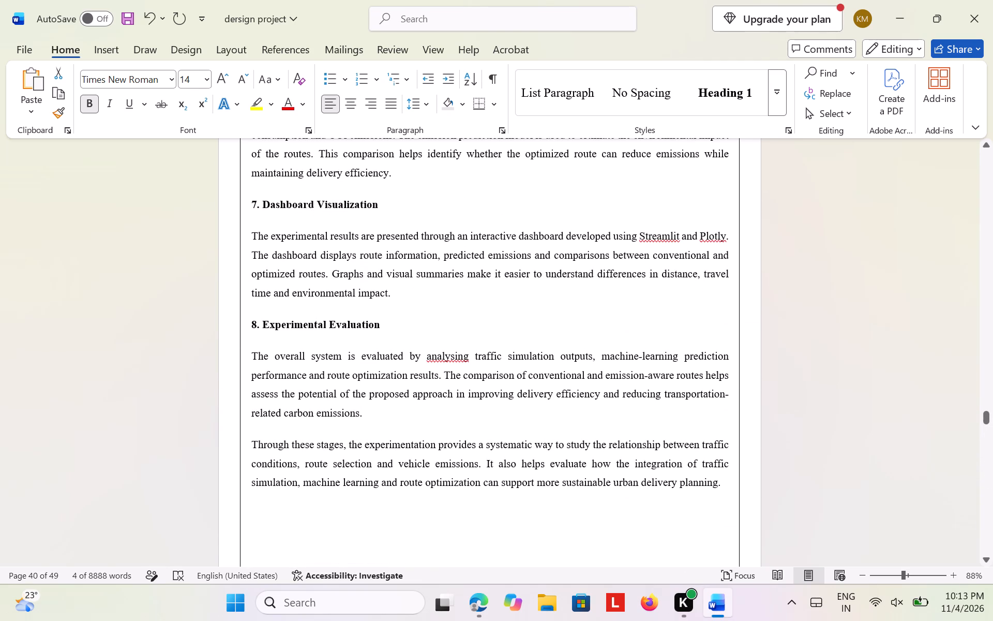
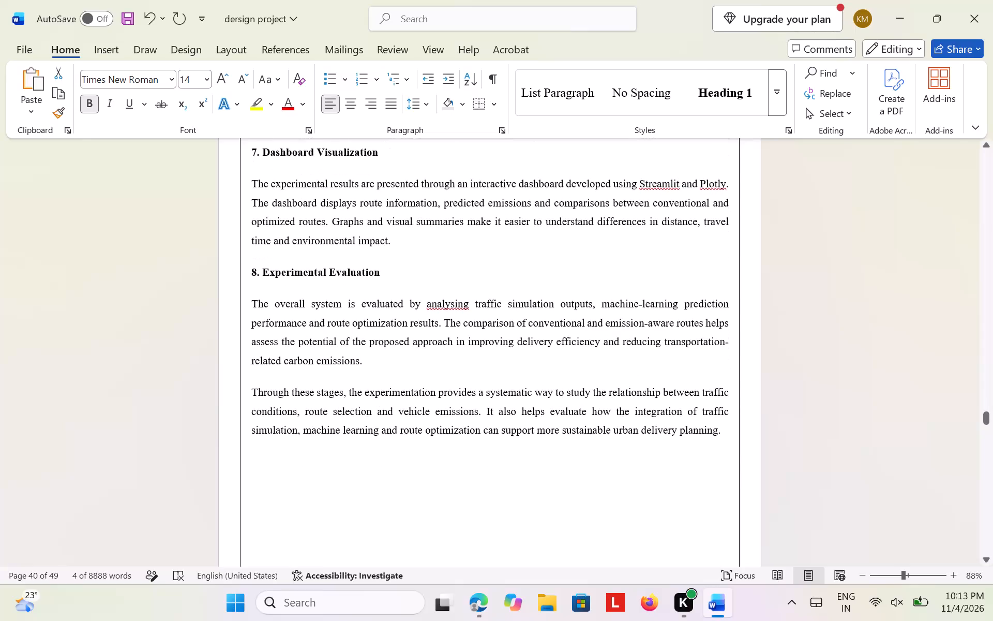
# Review the report's layout from the experimentation chapter back through the acknowledgement, abstract, abbreviations list and contents table.
pyautogui.scroll(-1, 472, 322)
pyautogui.scroll(2, 472, 322)
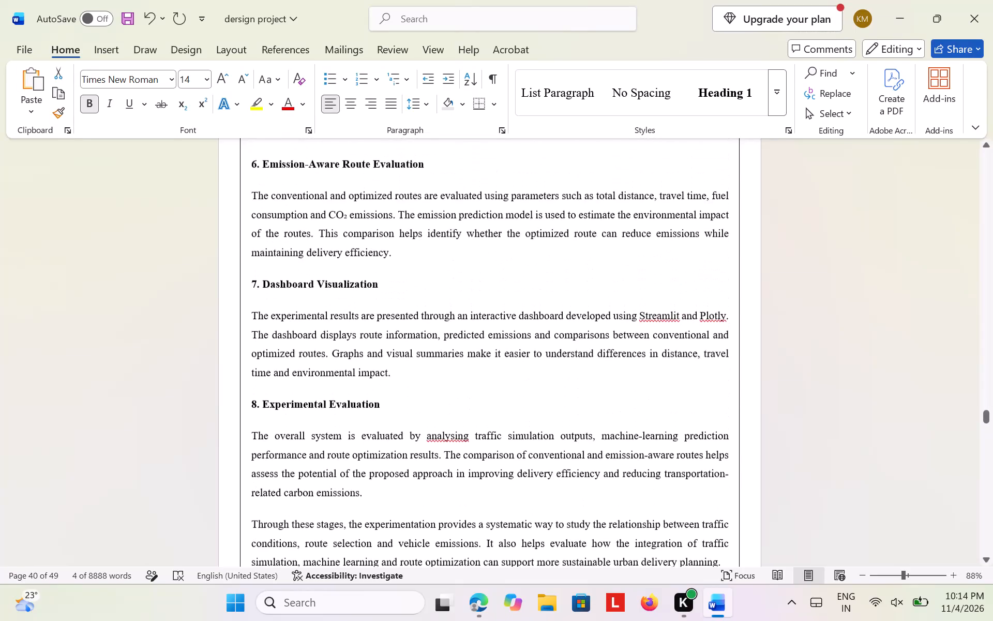
pyautogui.scroll(5, 472, 322)
pyautogui.scroll(-1, 472, 322)
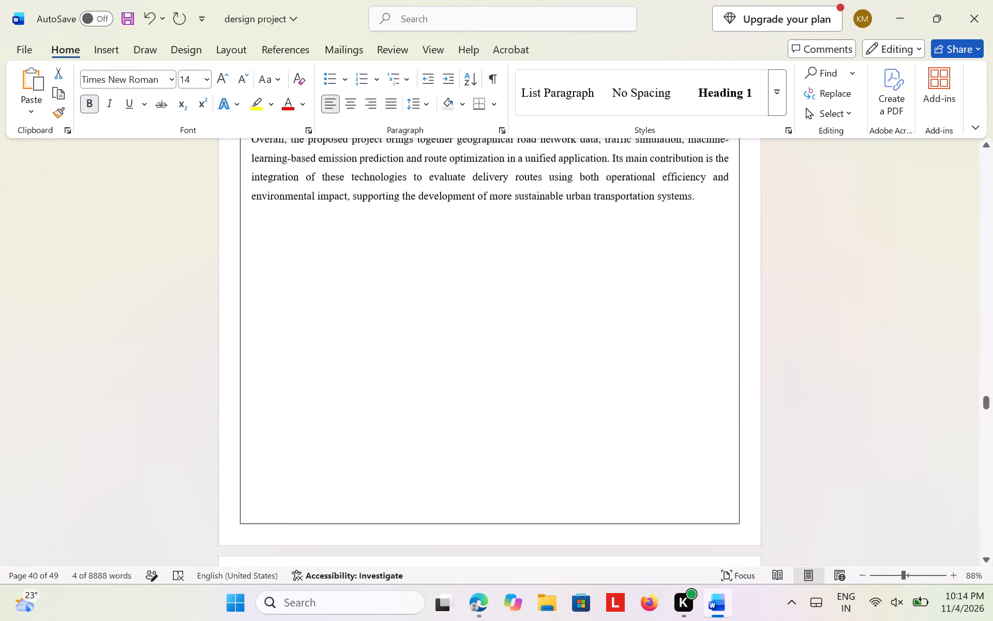
pyautogui.scroll(-1, 472, 322)
pyautogui.scroll(10, 472, 322)
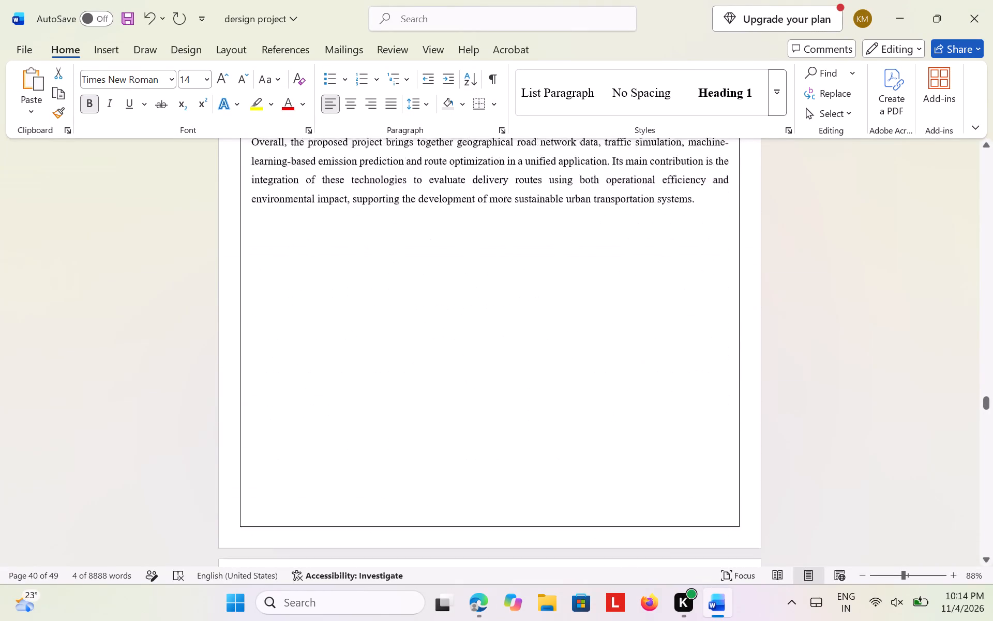
pyautogui.scroll(16, 472, 322)
pyautogui.scroll(12, 472, 322)
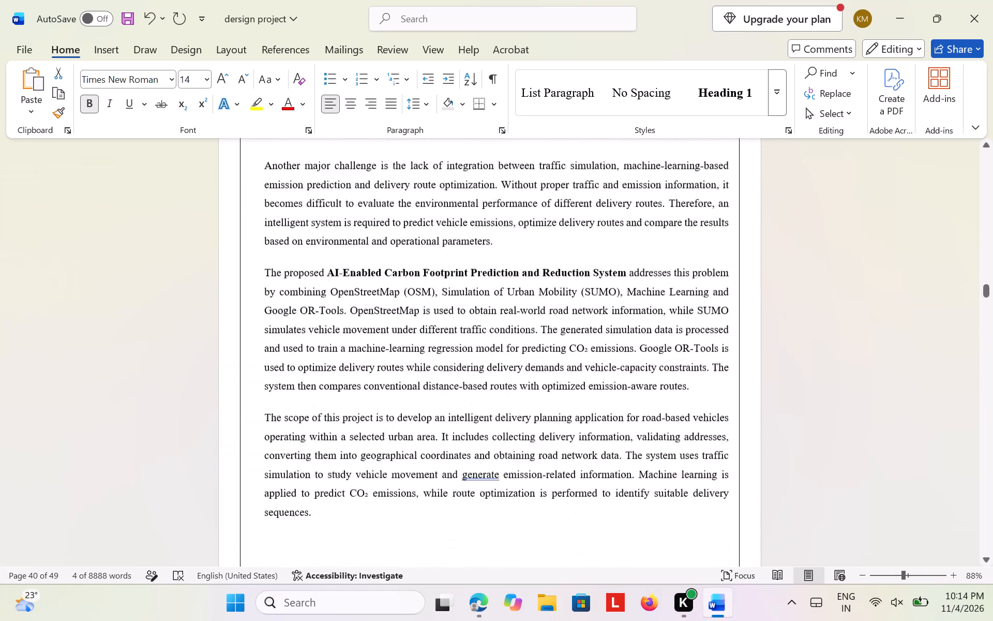
pyautogui.scroll(19, 472, 322)
pyautogui.scroll(7, 472, 322)
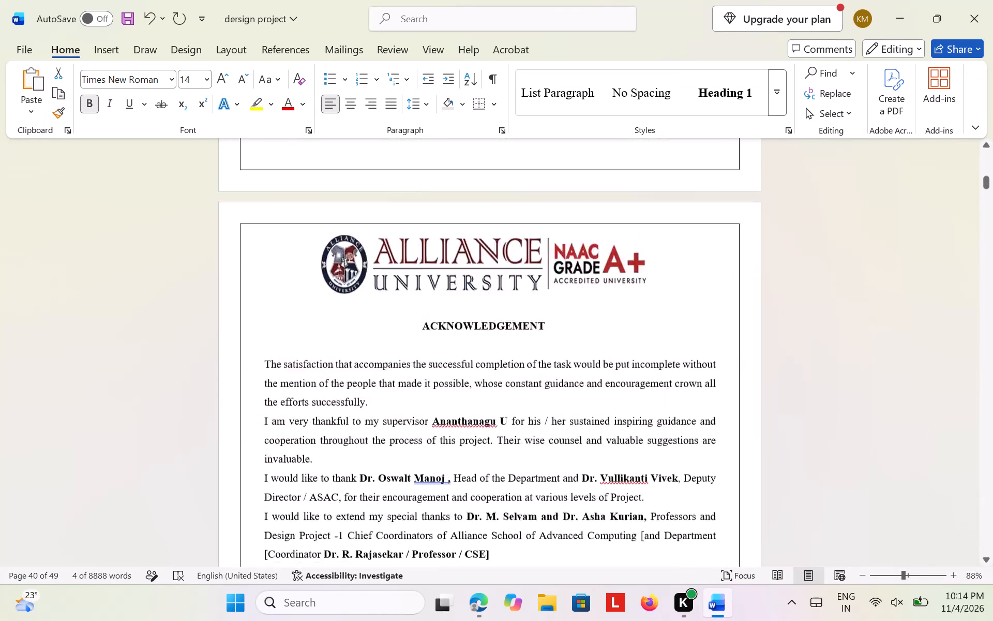
pyautogui.scroll(9, 472, 322)
pyautogui.scroll(-16, 472, 322)
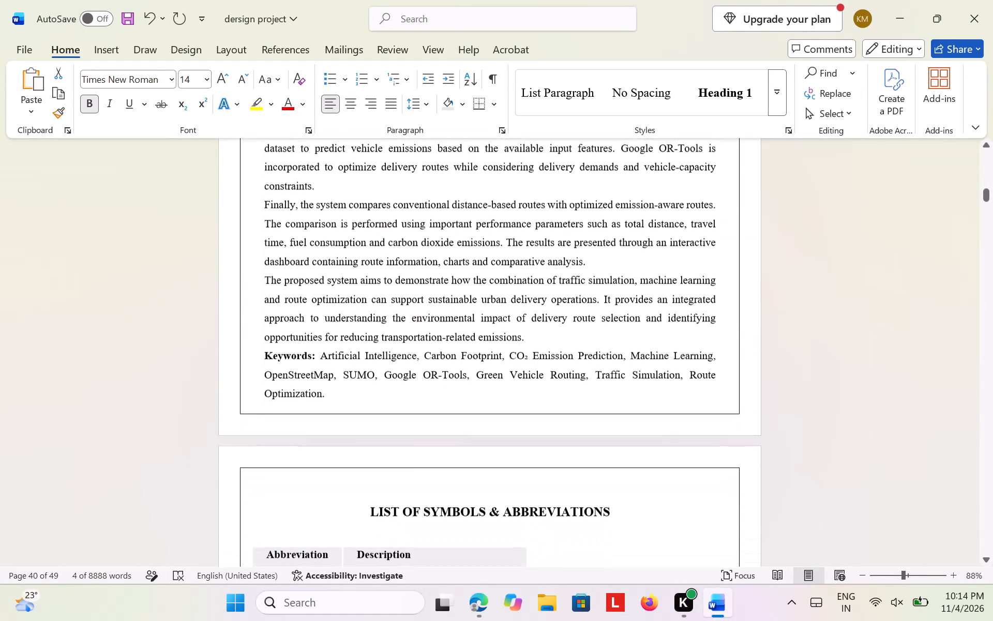
pyautogui.scroll(-4, 472, 322)
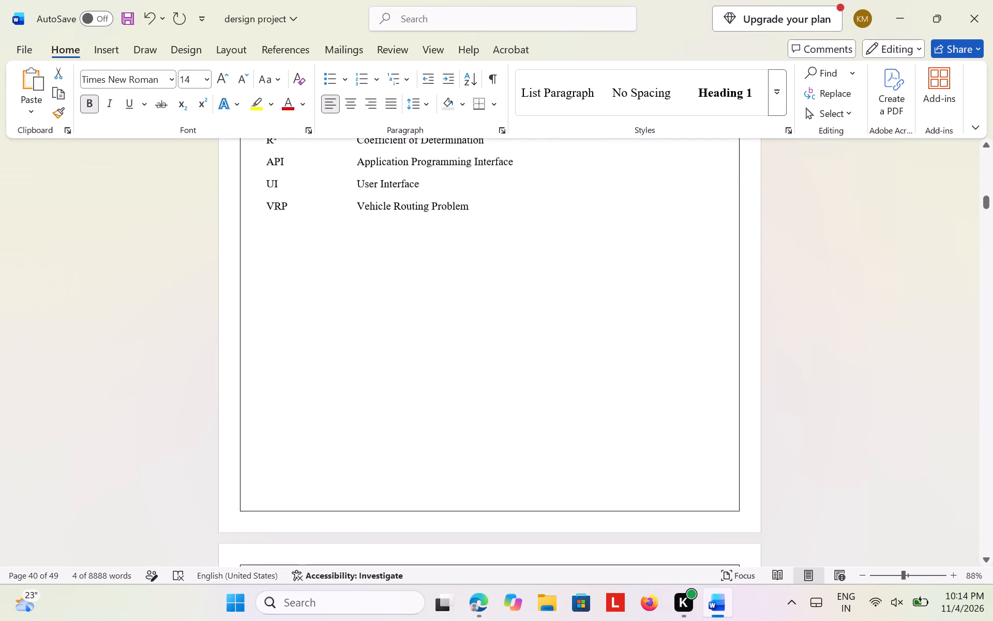
pyautogui.scroll(-6, 472, 322)
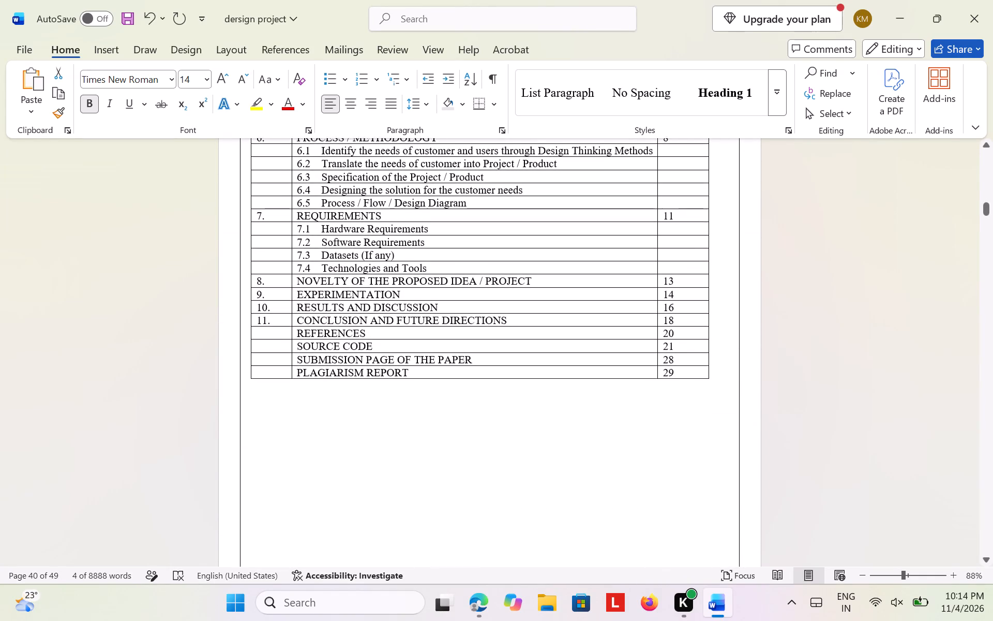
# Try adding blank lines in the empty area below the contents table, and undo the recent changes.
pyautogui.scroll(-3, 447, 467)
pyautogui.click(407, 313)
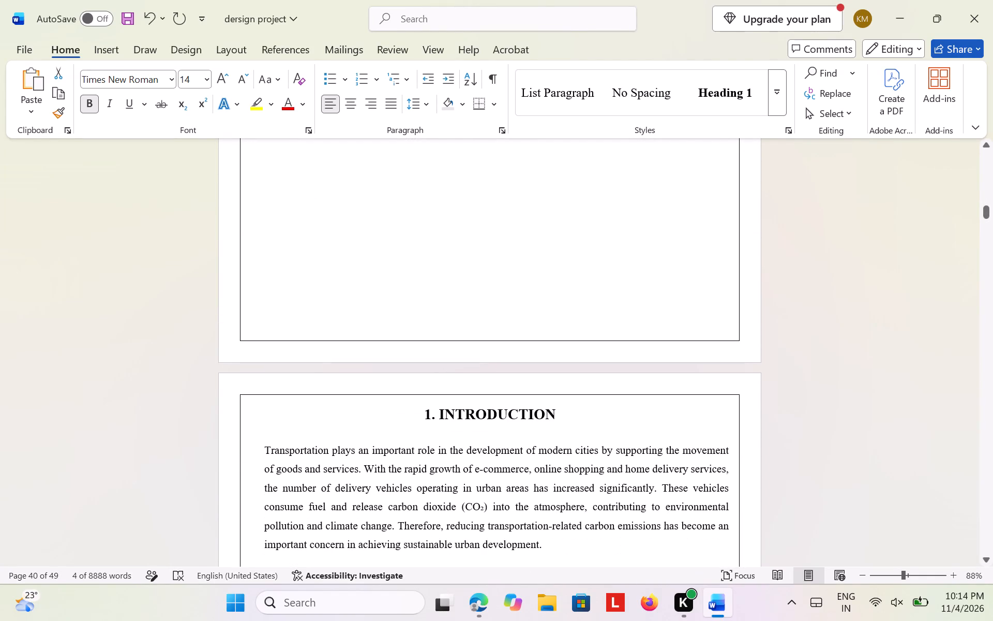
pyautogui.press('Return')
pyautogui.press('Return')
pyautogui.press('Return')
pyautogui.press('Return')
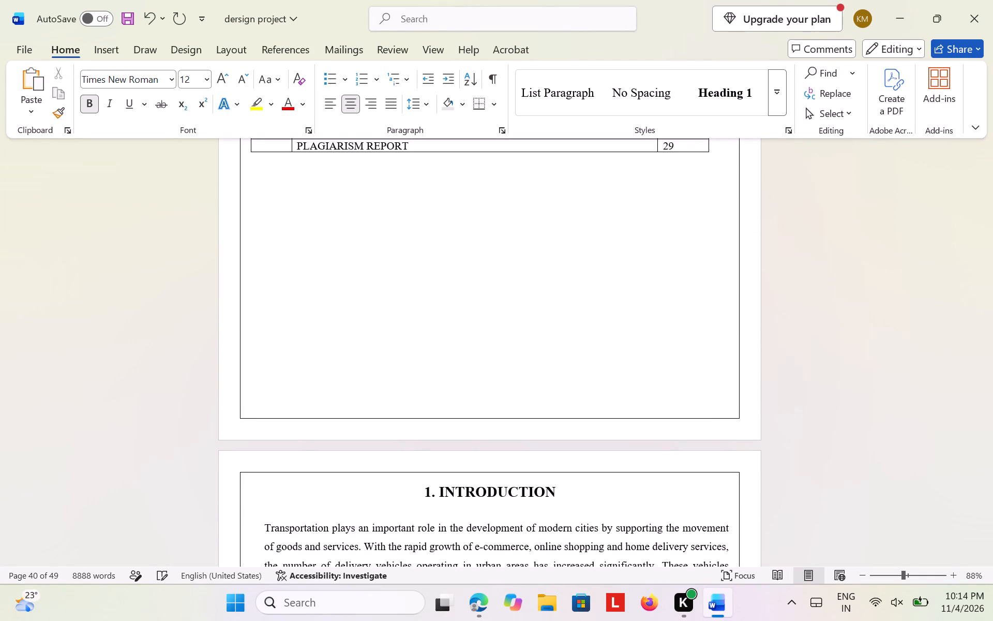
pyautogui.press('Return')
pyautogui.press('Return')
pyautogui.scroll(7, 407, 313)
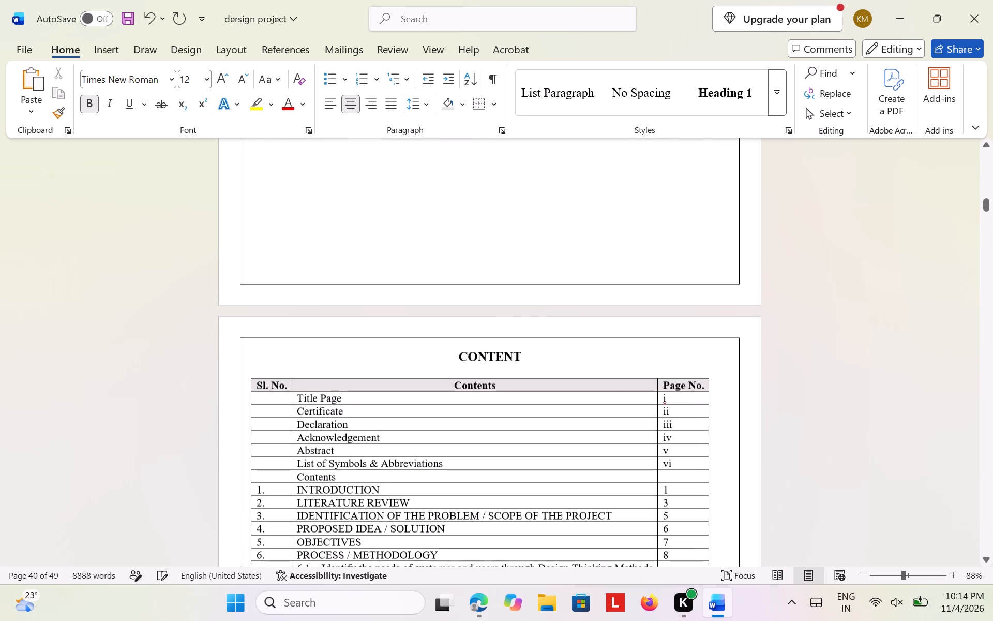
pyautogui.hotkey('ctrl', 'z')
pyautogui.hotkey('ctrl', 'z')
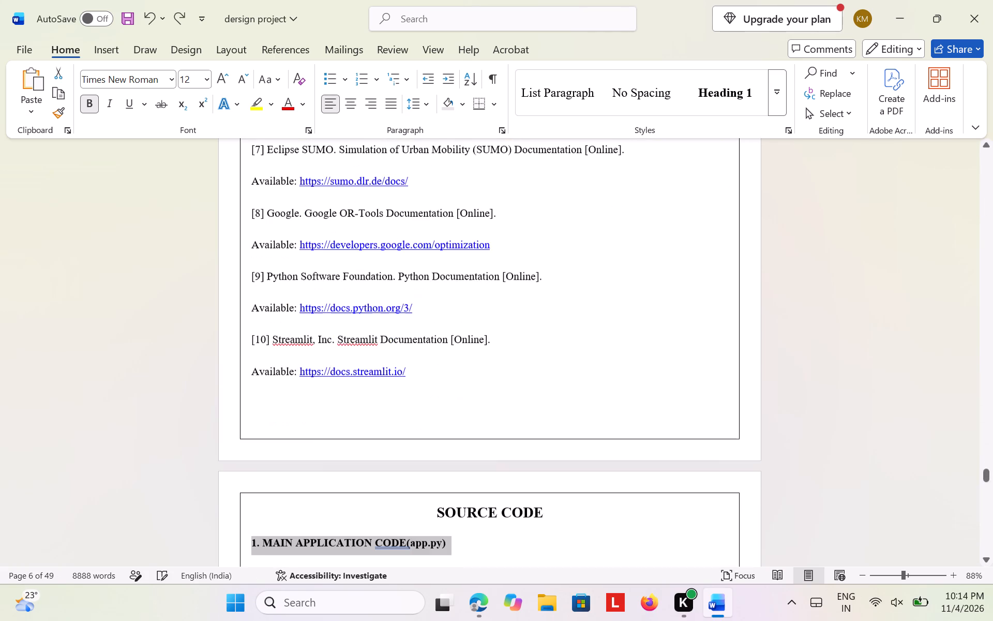
# Set the heading "1. MAIN APPLICATION CODE(app.py)" beneath SOURCE CODE to 14 pt.
pyautogui.scroll(-2, 407, 313)
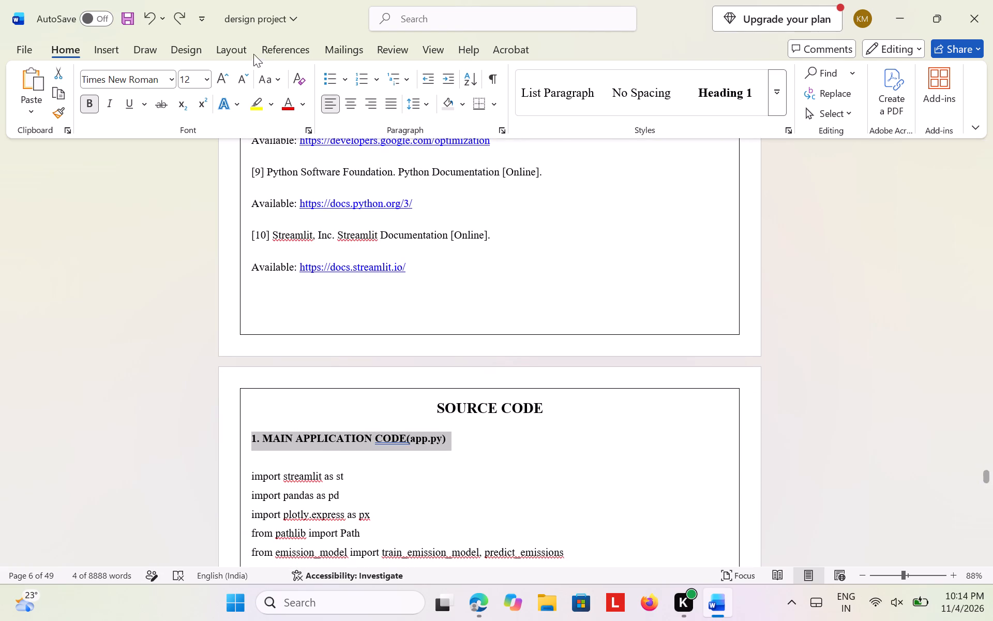
pyautogui.click(206, 73)
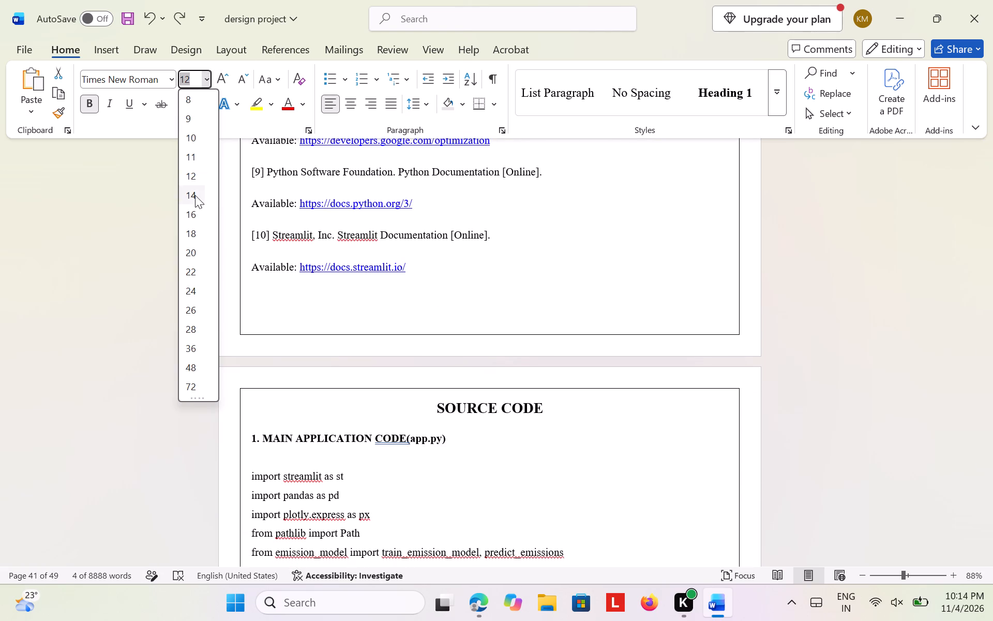
pyautogui.click(195, 196)
pyautogui.rightClick(358, 270)
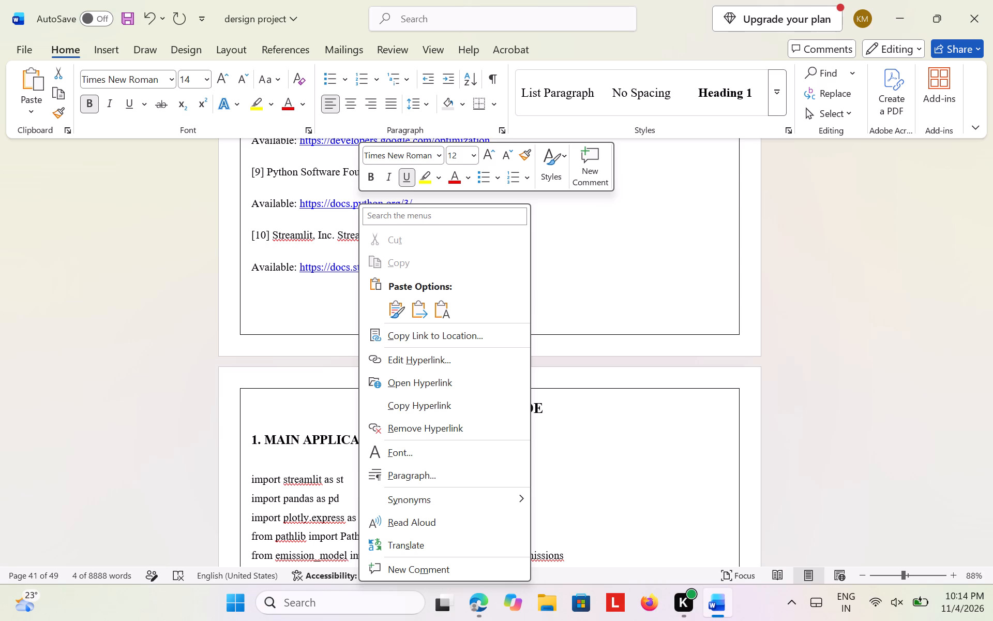
pyautogui.click(328, 362)
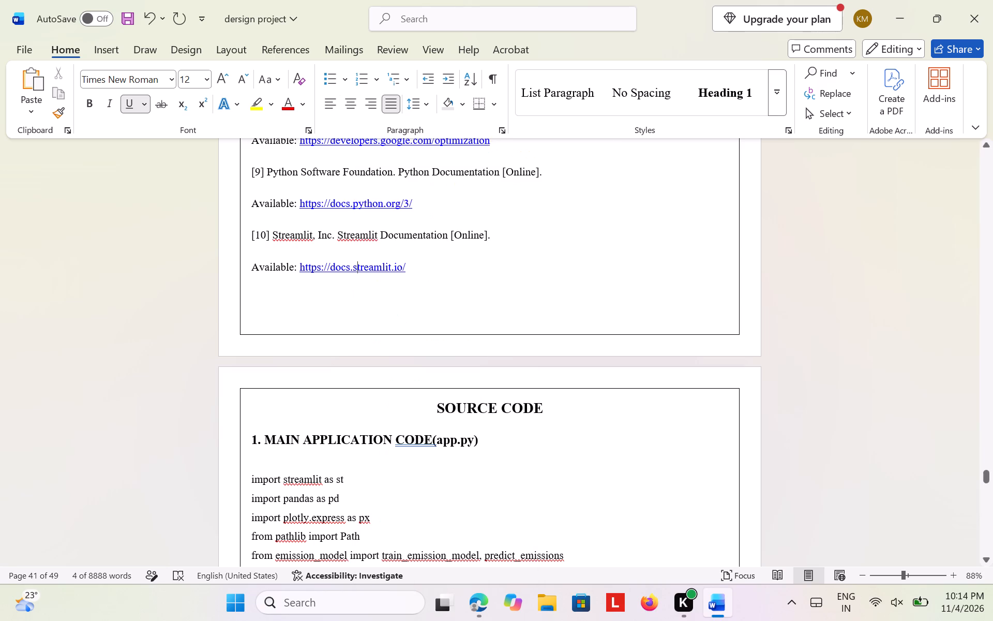
# Look back through the references, future directions, results figures, experimentation and methodology sections to check their formatting.
pyautogui.scroll(2, 328, 362)
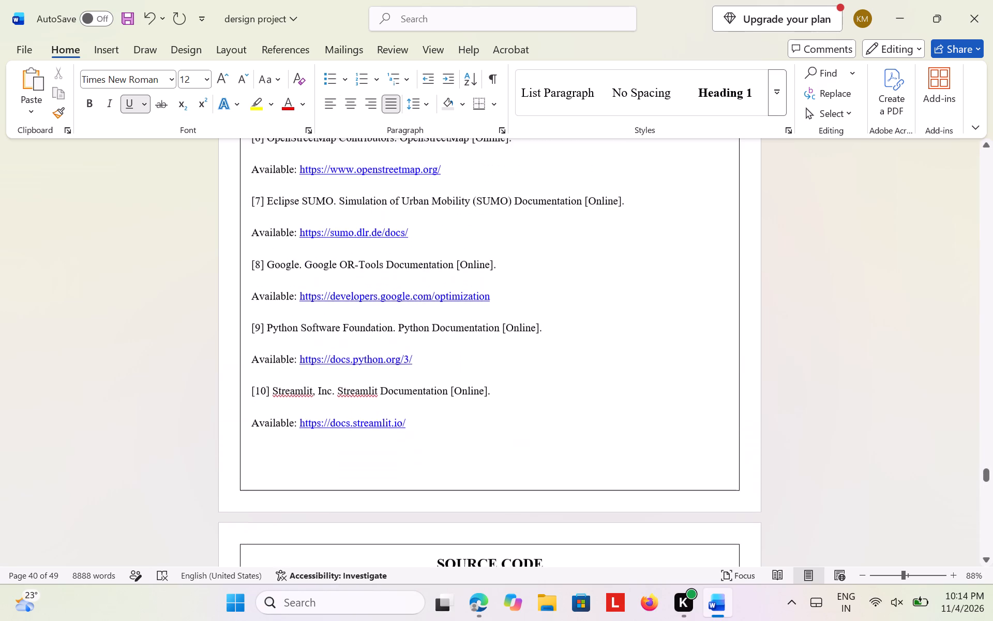
pyautogui.scroll(8, 328, 362)
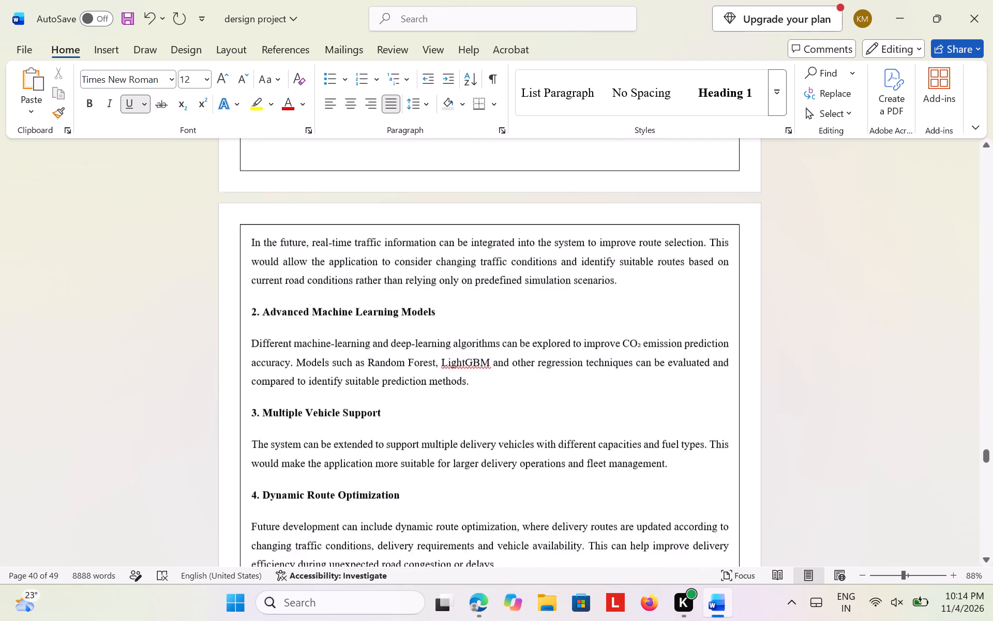
pyautogui.scroll(5, 328, 362)
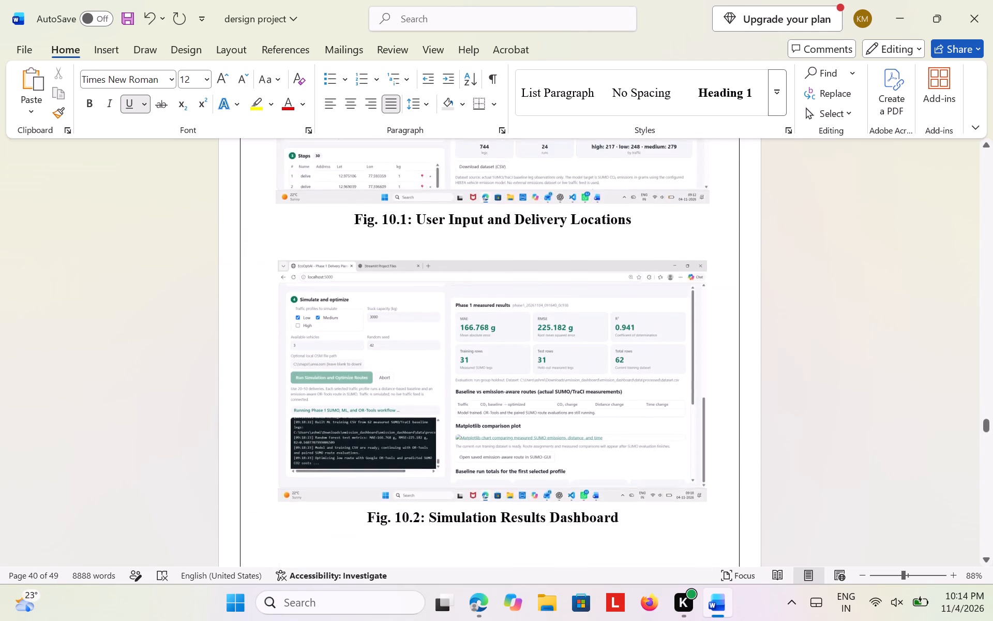
pyautogui.scroll(6, 328, 362)
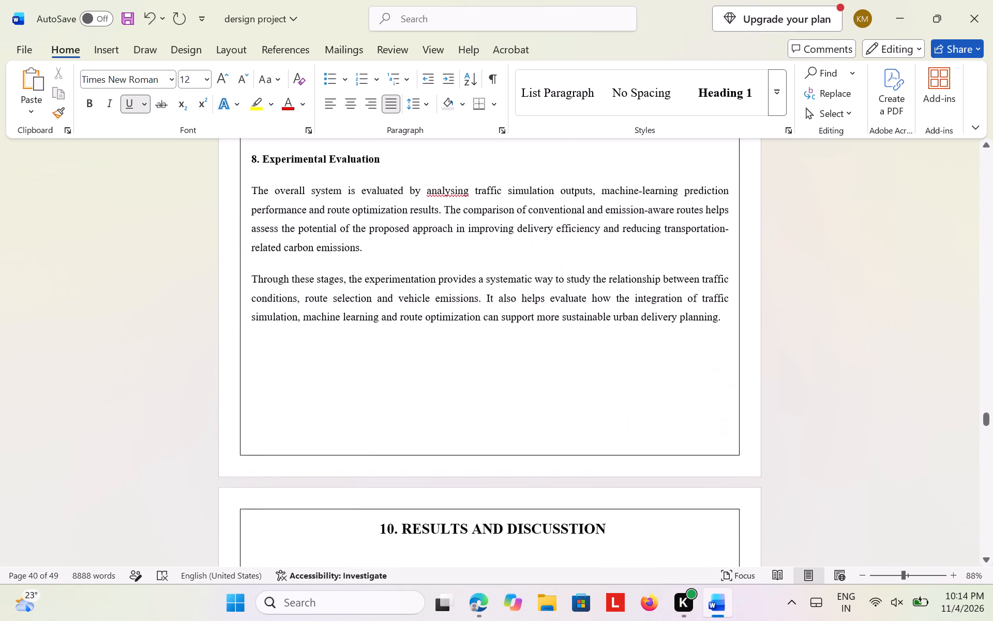
pyautogui.scroll(9, 328, 362)
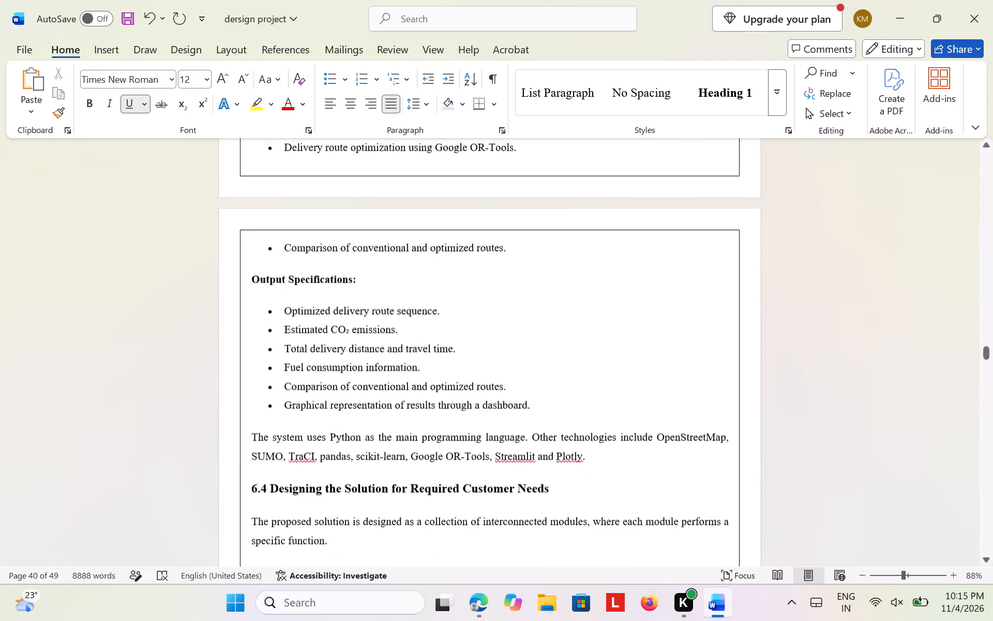
pyautogui.scroll(3, 328, 362)
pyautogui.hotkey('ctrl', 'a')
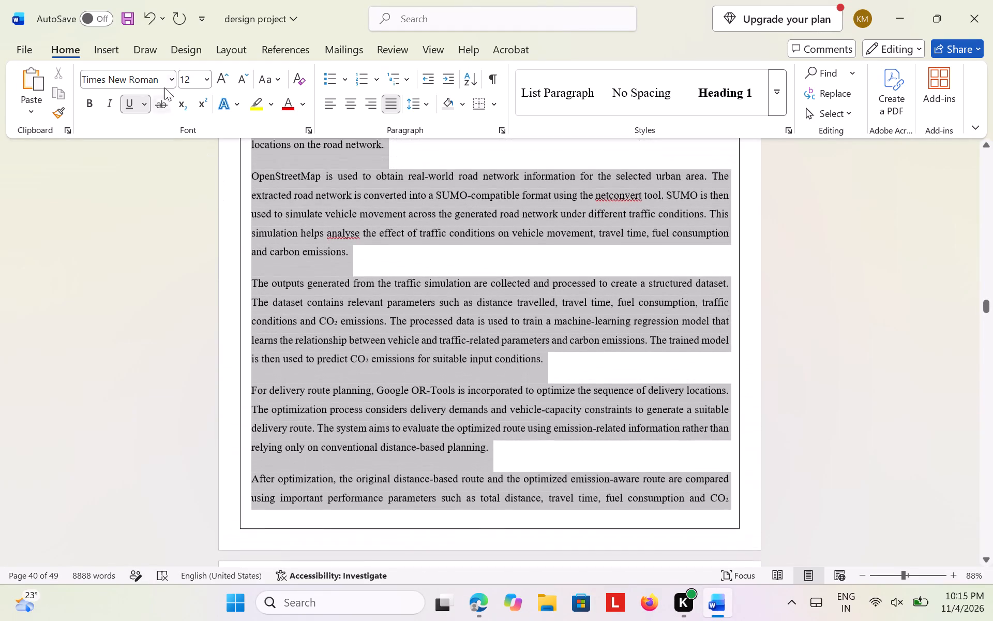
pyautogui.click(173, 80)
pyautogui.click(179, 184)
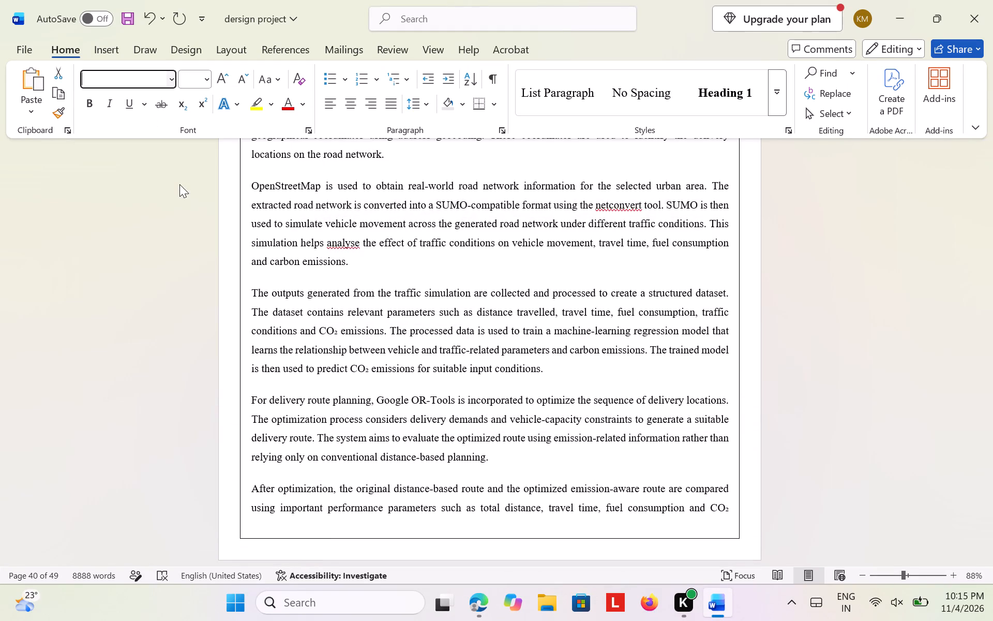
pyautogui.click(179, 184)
# Examine the front matter, the list of symbols and abbreviations, and the entries and page numbers in the contents table.
pyautogui.scroll(2, 460, 249)
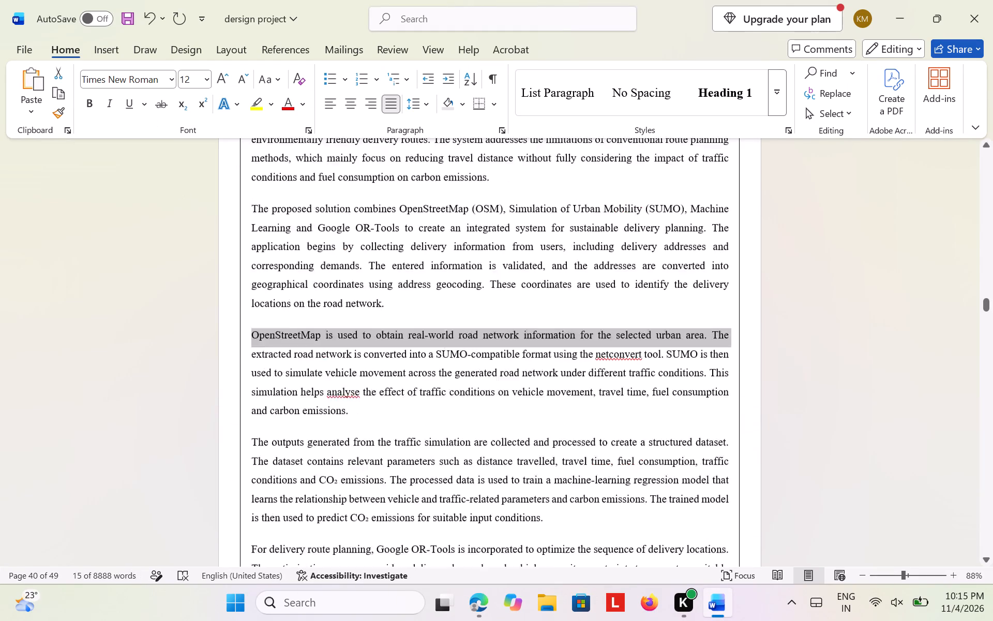
pyautogui.scroll(1, 460, 249)
pyautogui.scroll(20, 460, 249)
pyautogui.scroll(13, 460, 249)
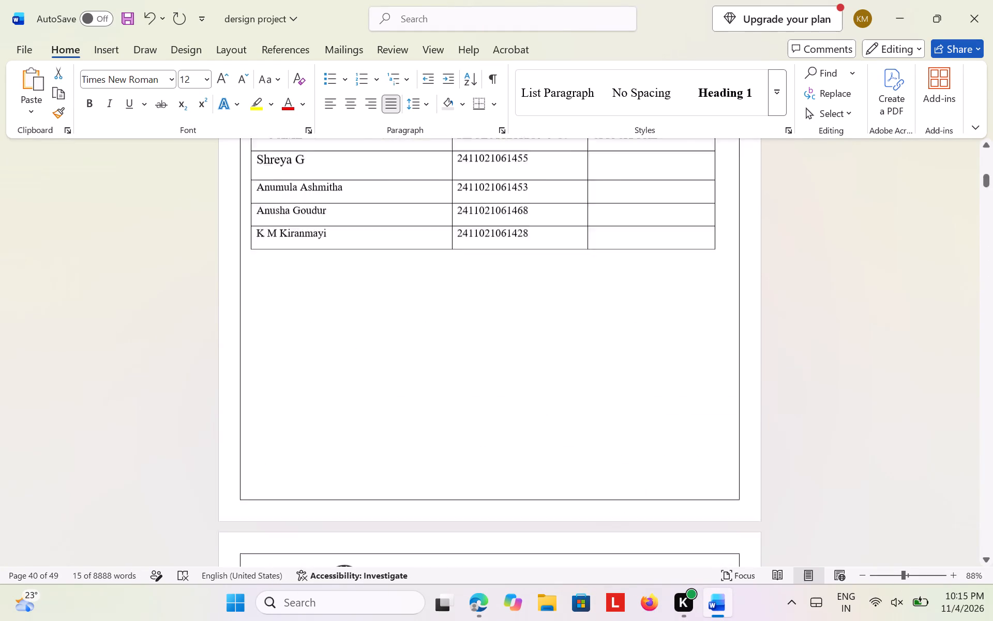
pyautogui.scroll(-9, 460, 249)
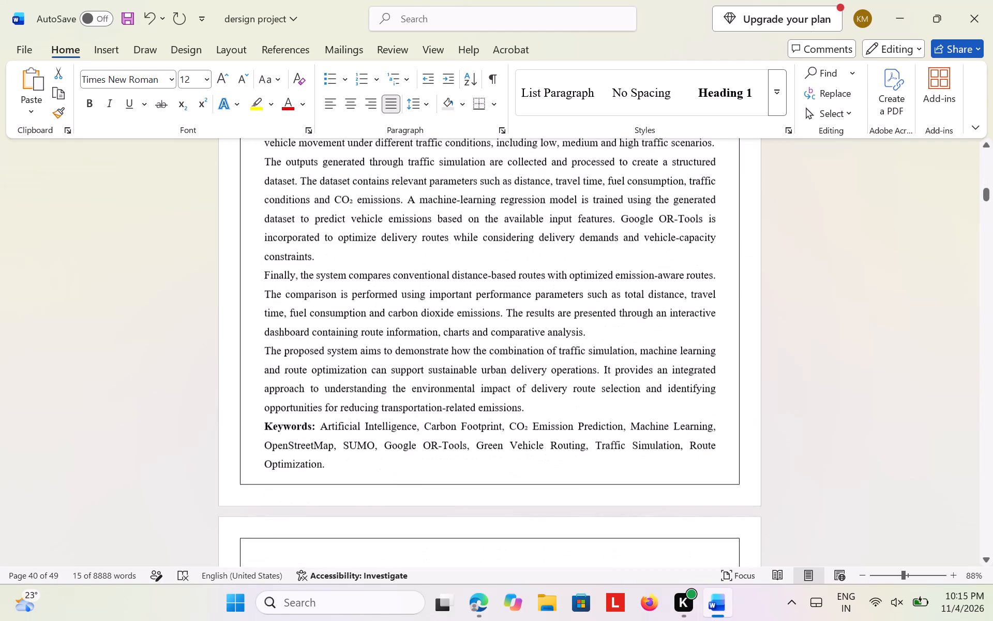
pyautogui.scroll(-10, 460, 249)
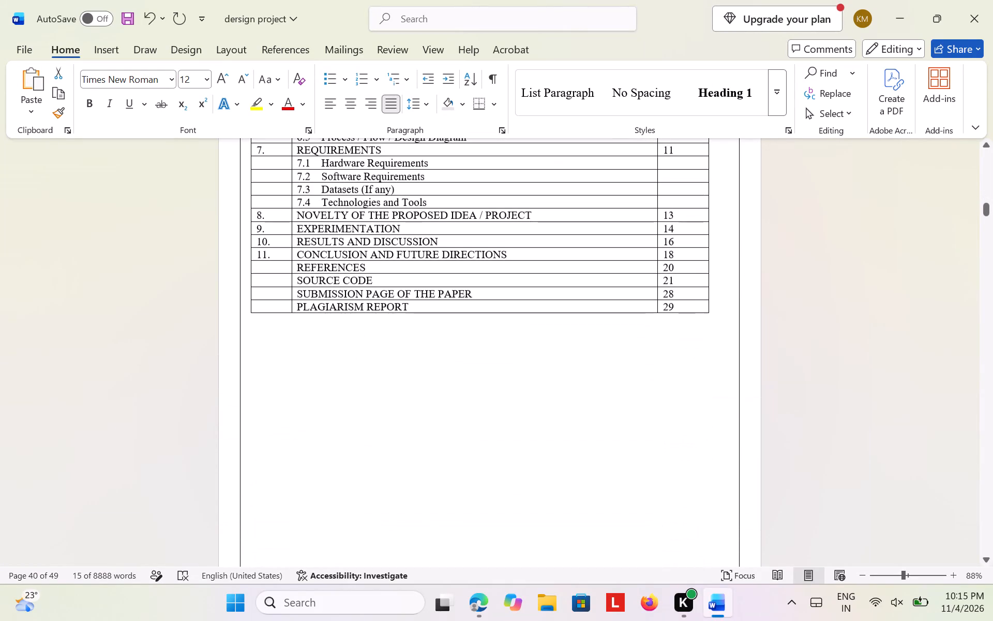
pyautogui.scroll(-1, 460, 249)
pyautogui.click(449, 425)
pyautogui.scroll(6, 449, 425)
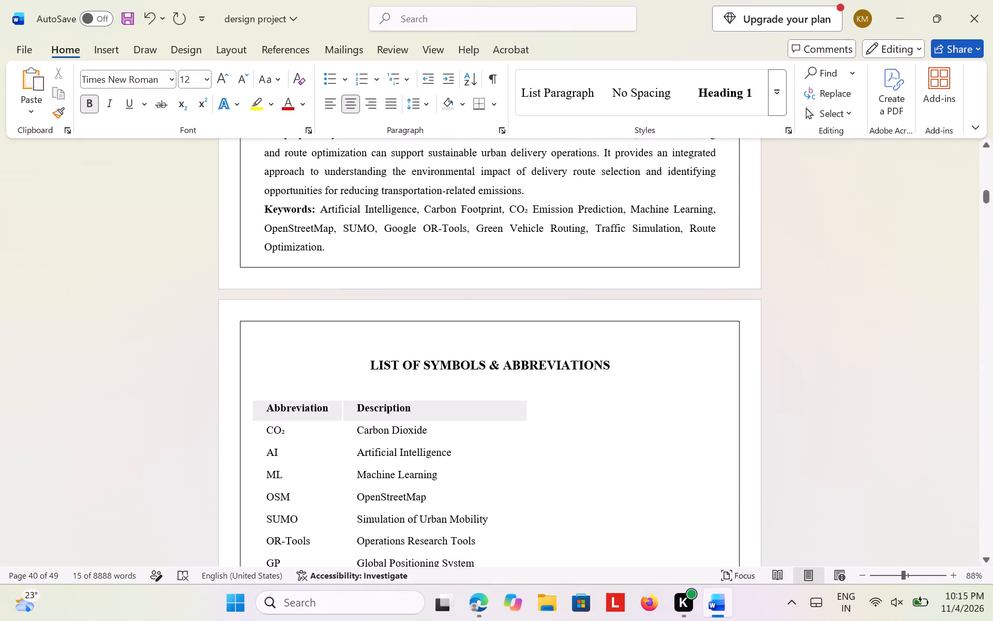
pyautogui.scroll(-4, 449, 425)
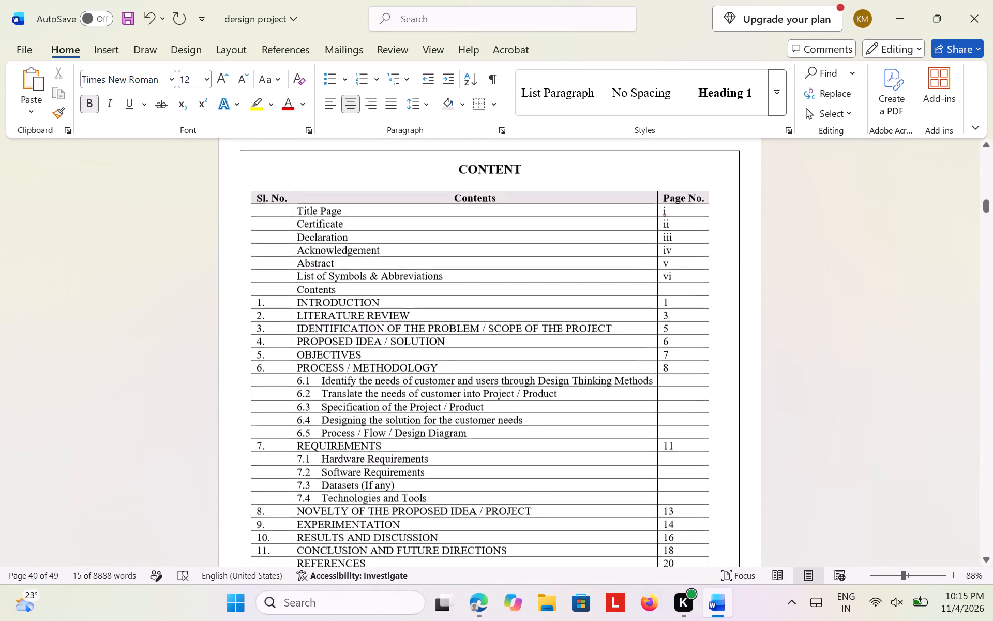
pyautogui.scroll(-2, 449, 425)
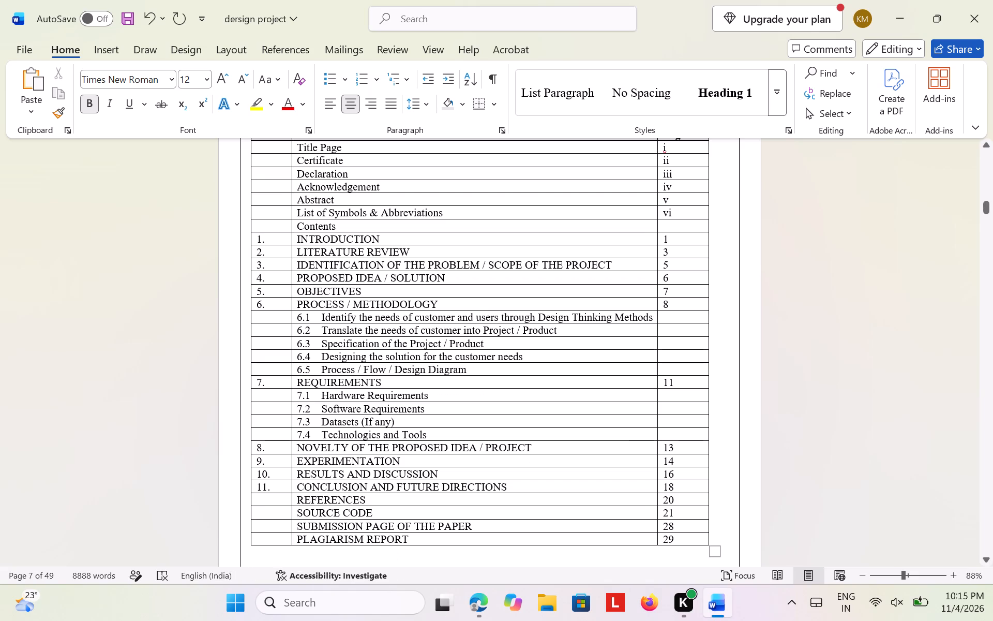
# Switch to the sample report PDF in Edge and examine its table of contents, list of tables and list of figures.
pyautogui.click(470, 593)
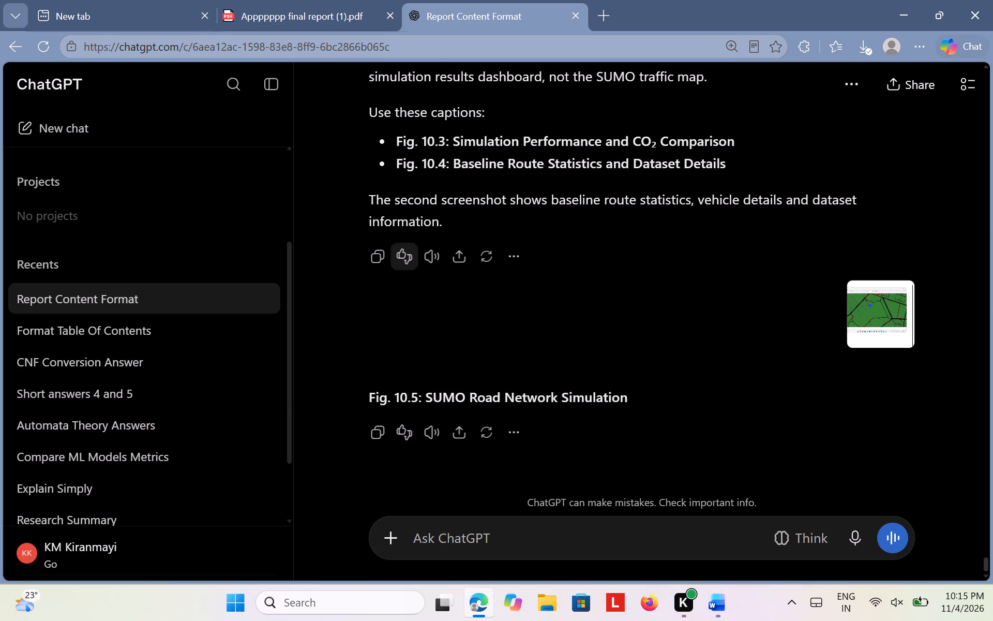
pyautogui.click(346, 0)
pyautogui.scroll(20, 409, 288)
pyautogui.scroll(2, 409, 288)
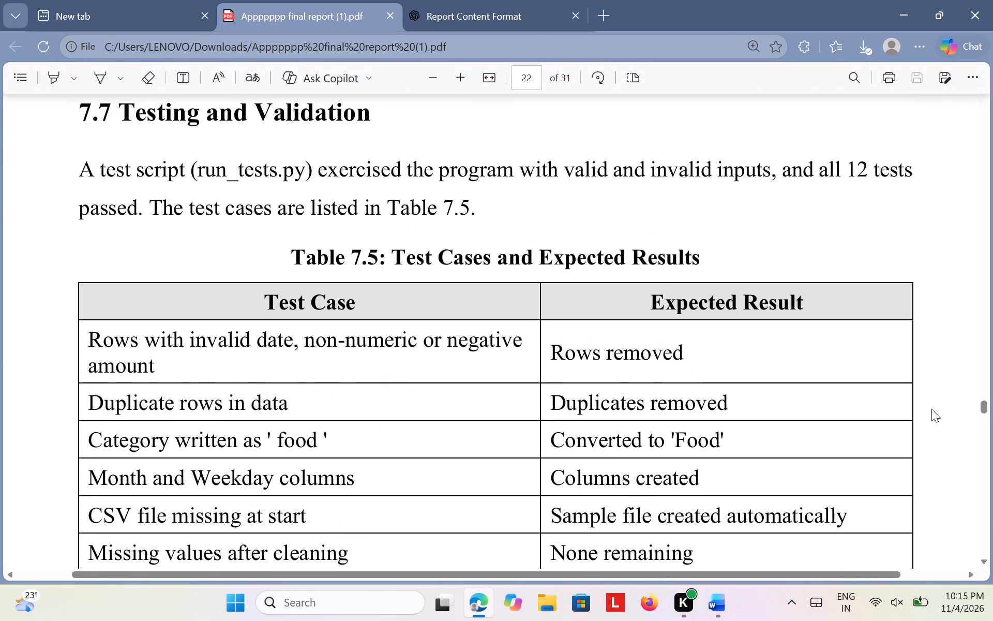
pyautogui.moveTo(982, 407); pyautogui.dragTo(960, 114)
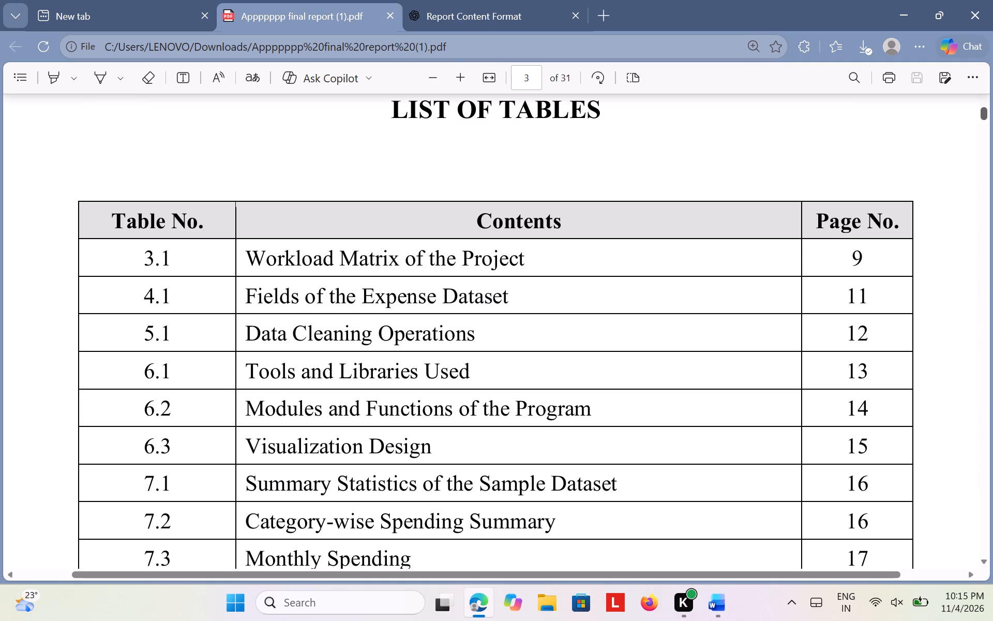
pyautogui.scroll(-4, 581, 386)
pyautogui.scroll(12, 581, 386)
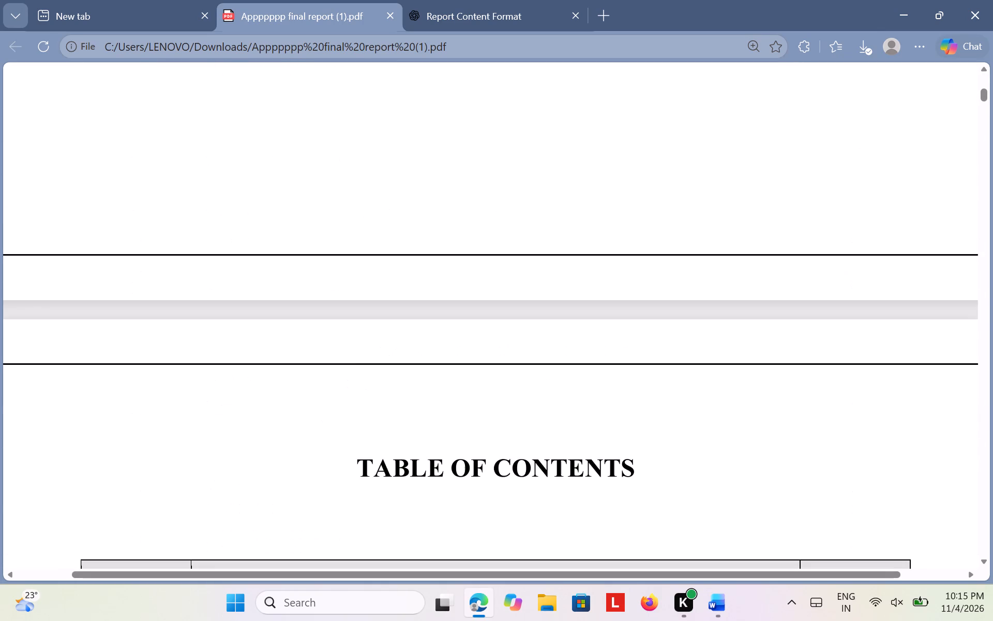
pyautogui.scroll(-3, 581, 386)
pyautogui.scroll(4, 581, 386)
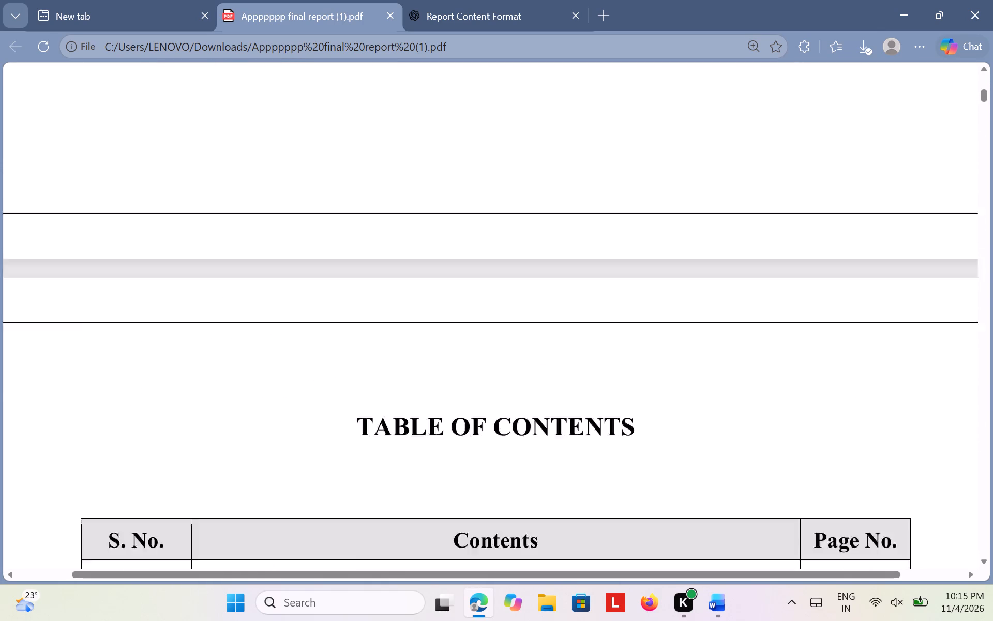
pyautogui.scroll(-2, 581, 386)
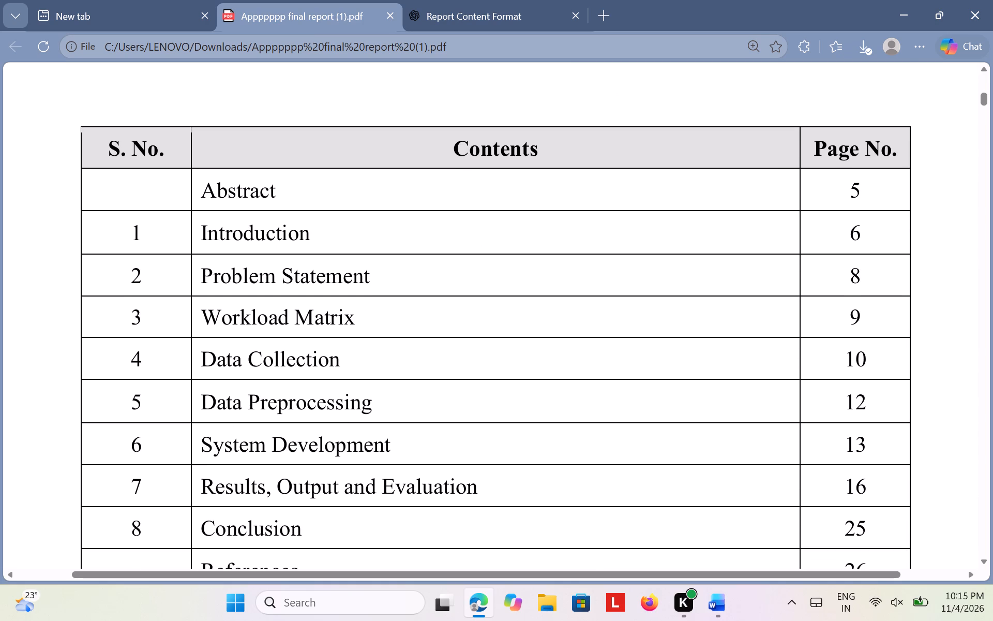
pyautogui.scroll(-4, 581, 386)
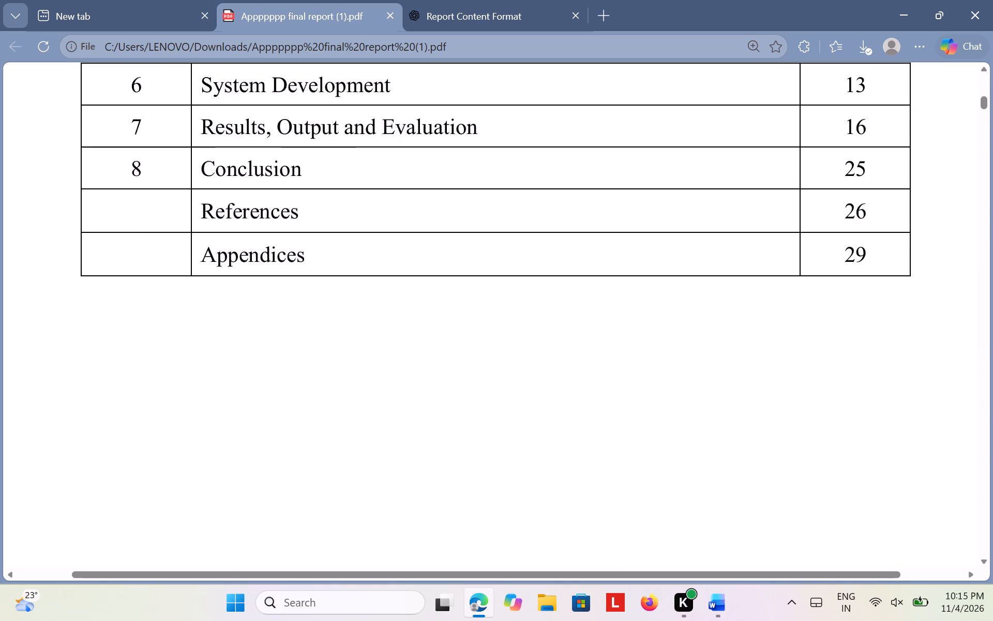
pyautogui.scroll(-5, 581, 386)
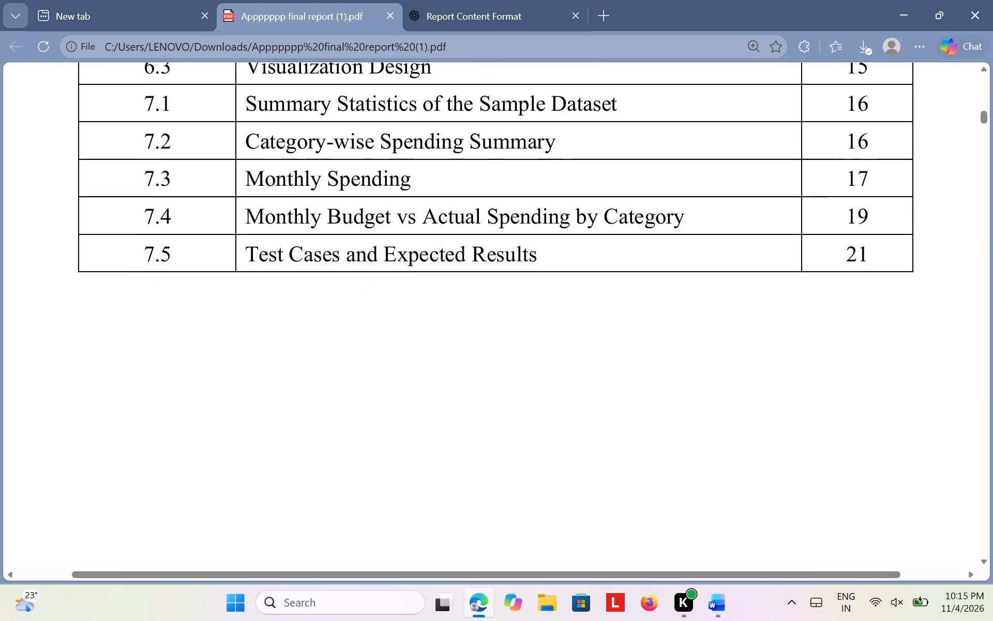
pyautogui.scroll(-1, 581, 386)
pyautogui.scroll(2, 581, 386)
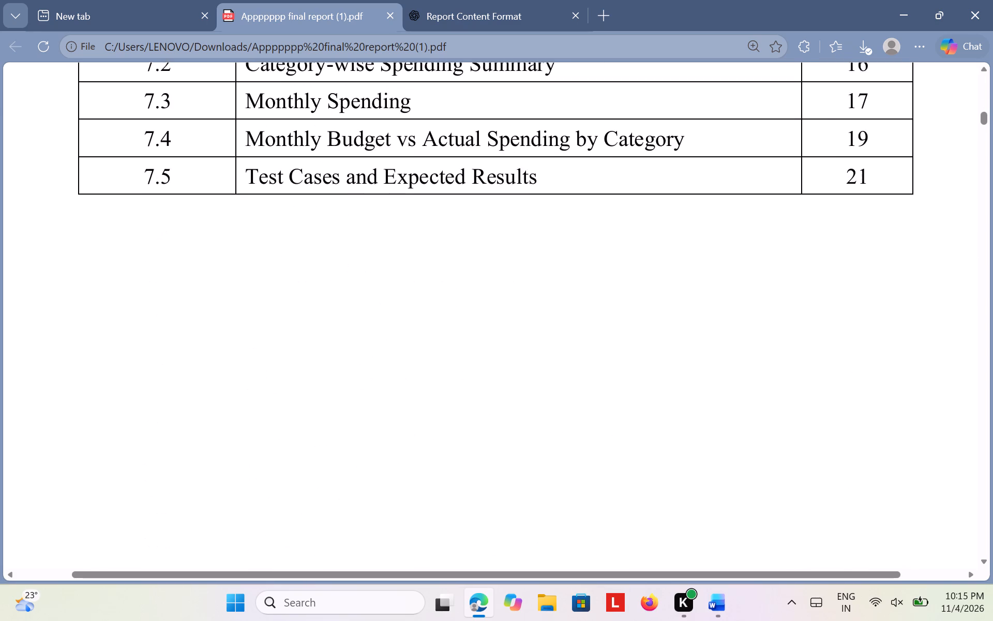
pyautogui.scroll(-3, 581, 386)
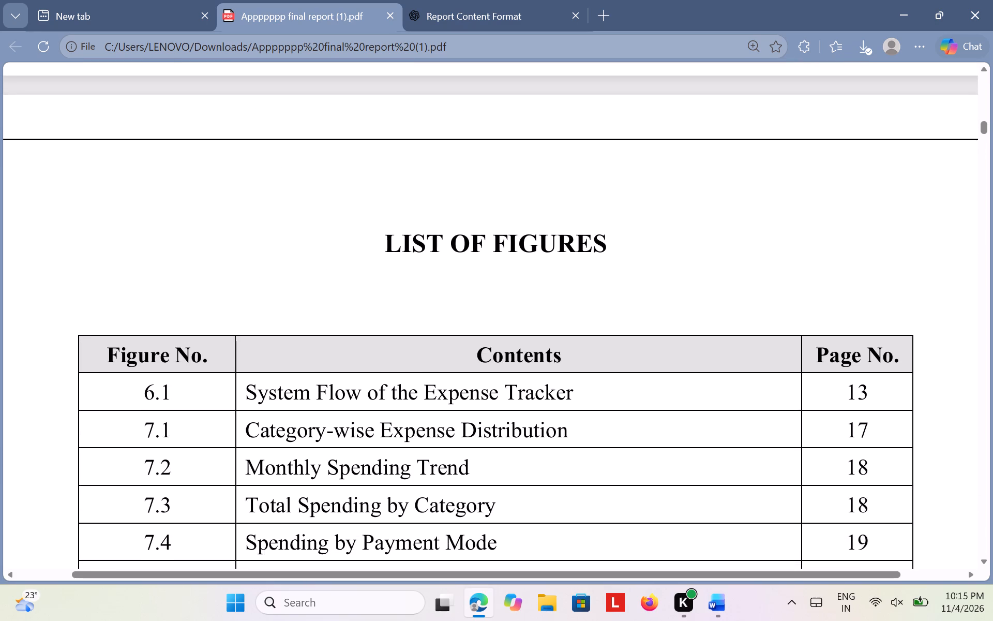
pyautogui.scroll(-2, 581, 386)
pyautogui.scroll(1, 581, 386)
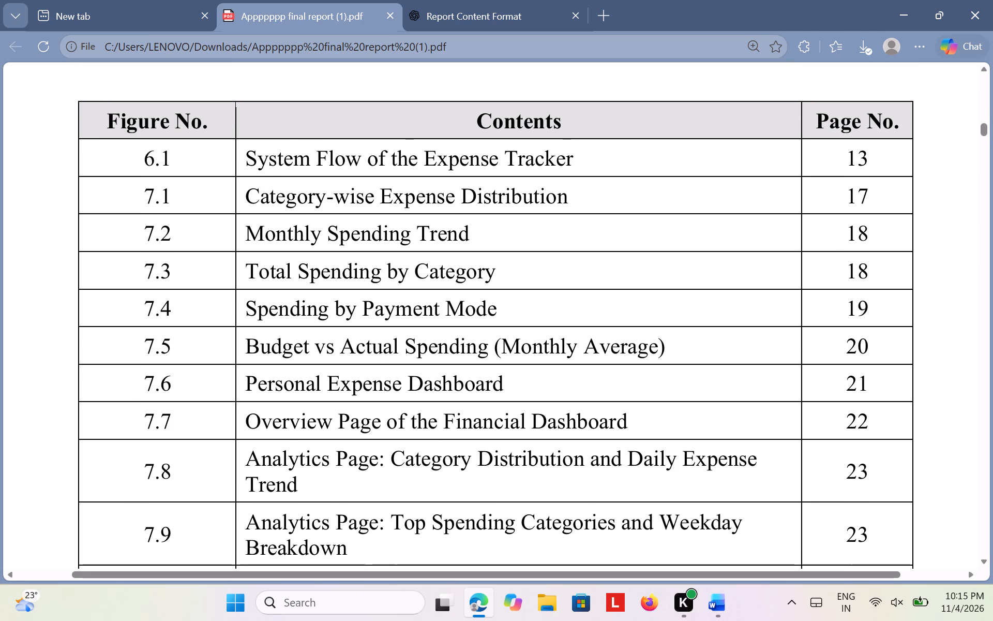
pyautogui.click(705, 594)
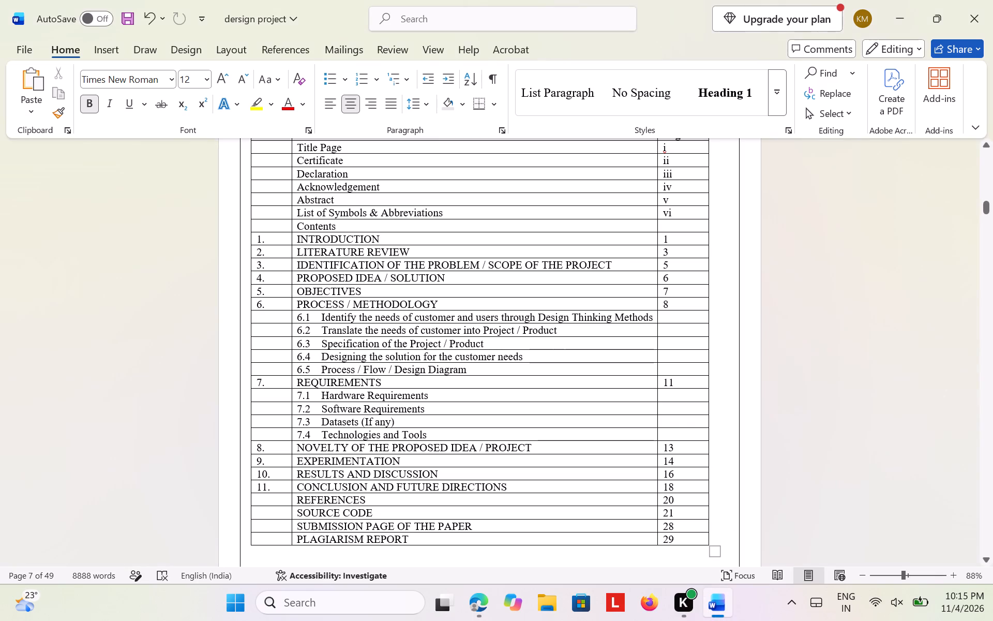
pyautogui.click(489, 605)
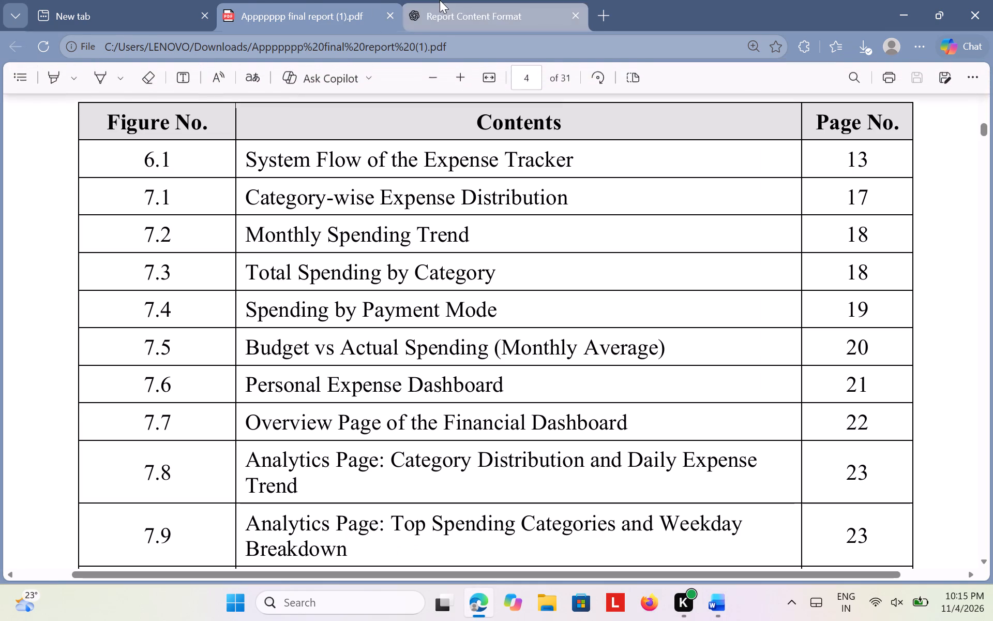
pyautogui.click(440, 0)
pyautogui.click(464, 531)
pyautogui.write('create a table with alll the')
pyautogui.press('BackSpace')
pyautogui.press('BackSpace')
pyautogui.press('BackSpace')
pyautogui.write('called')
pyautogui.press('space')
pyautogui.write('list of d')
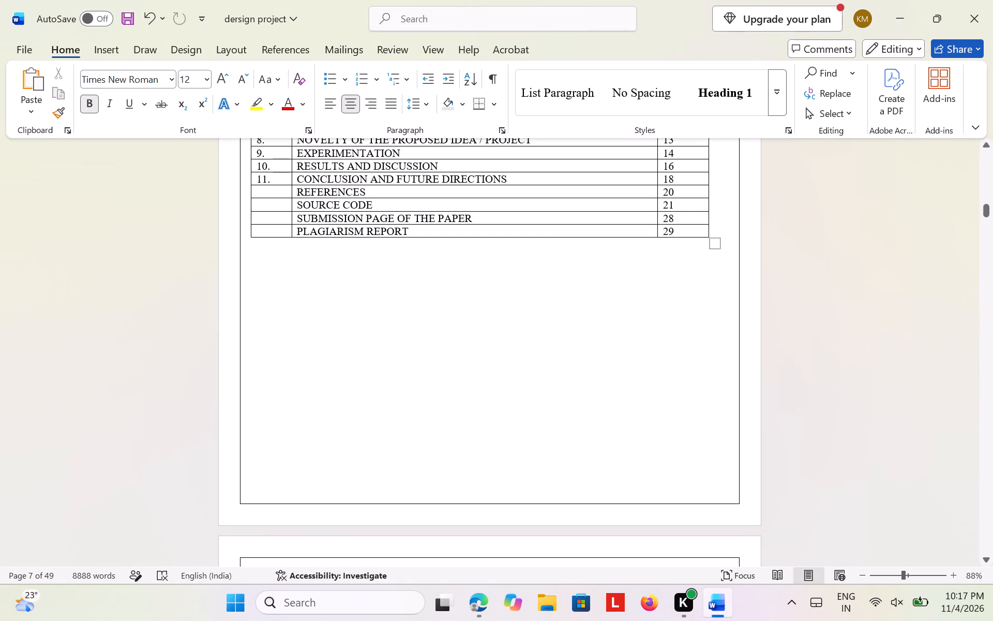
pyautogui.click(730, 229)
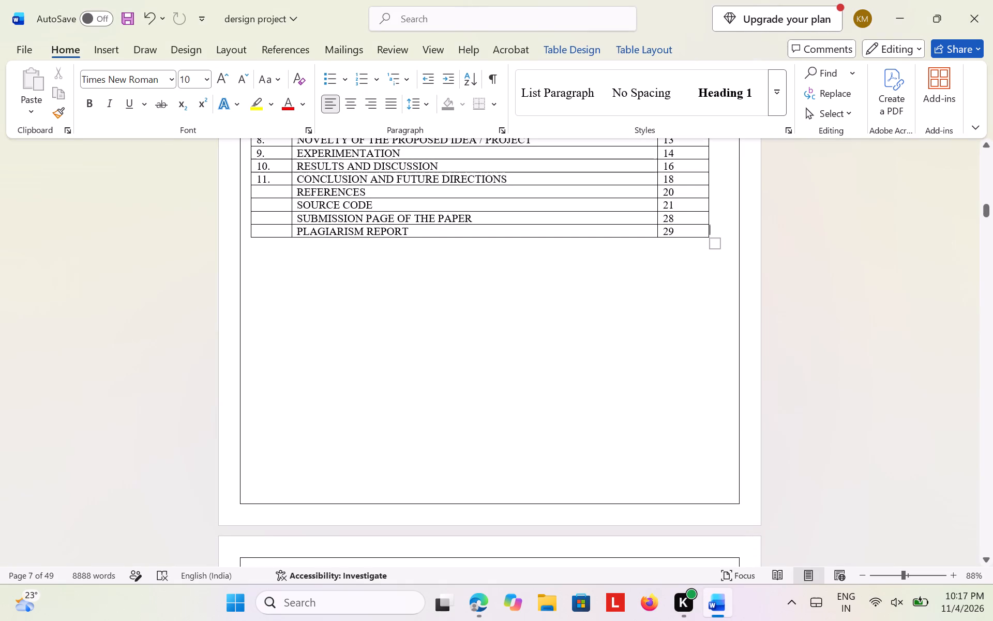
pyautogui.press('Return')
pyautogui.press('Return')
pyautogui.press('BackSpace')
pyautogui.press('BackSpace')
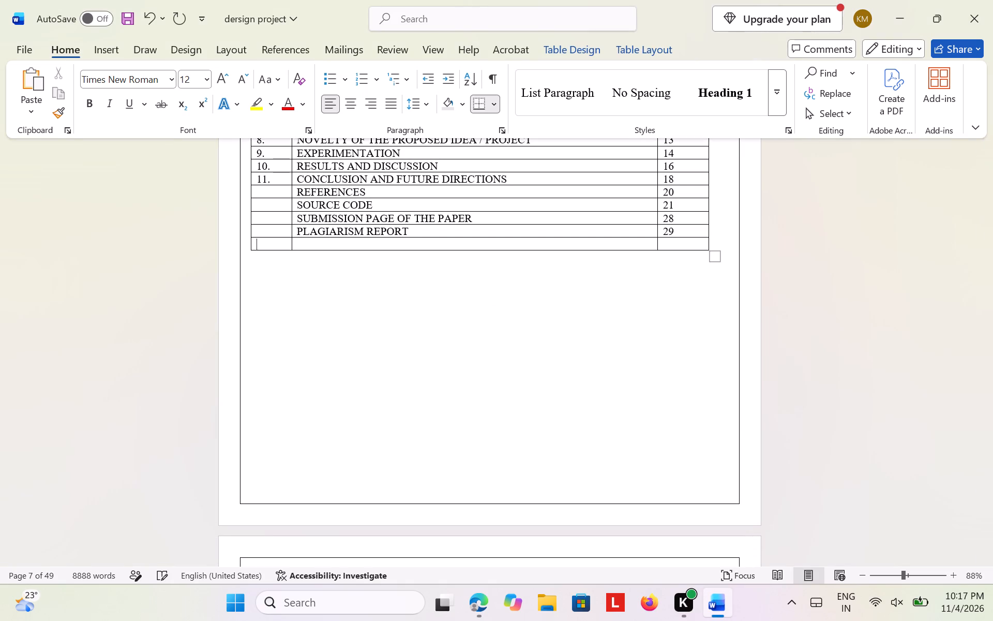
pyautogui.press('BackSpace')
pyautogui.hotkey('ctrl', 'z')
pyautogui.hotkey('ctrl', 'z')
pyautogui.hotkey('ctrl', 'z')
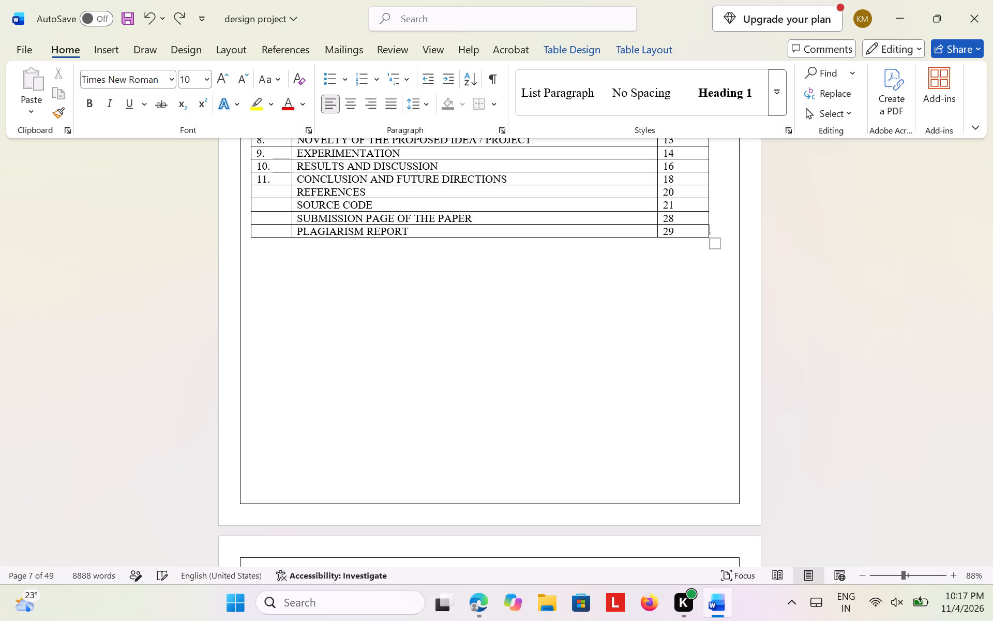
# Add four blank lines directly below the contents table, before the 1. INTRODUCTION page.
pyautogui.press('Down')
pyautogui.press('Return')
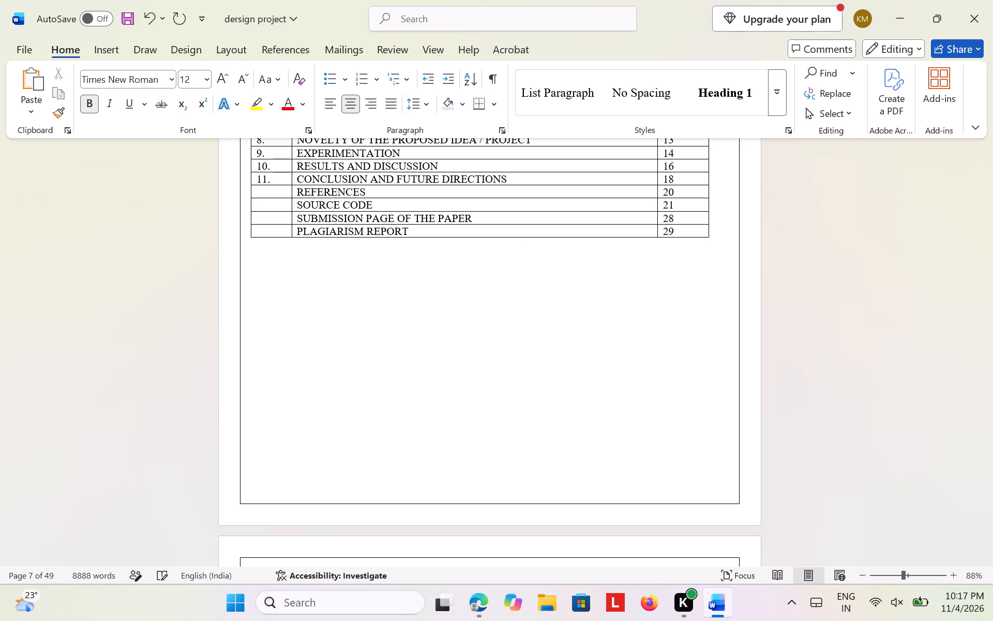
pyautogui.press('Return')
pyautogui.press('Return')
pyautogui.press('Return')
pyautogui.scroll(-2, 730, 229)
pyautogui.click(542, 193)
pyautogui.scroll(1, 542, 193)
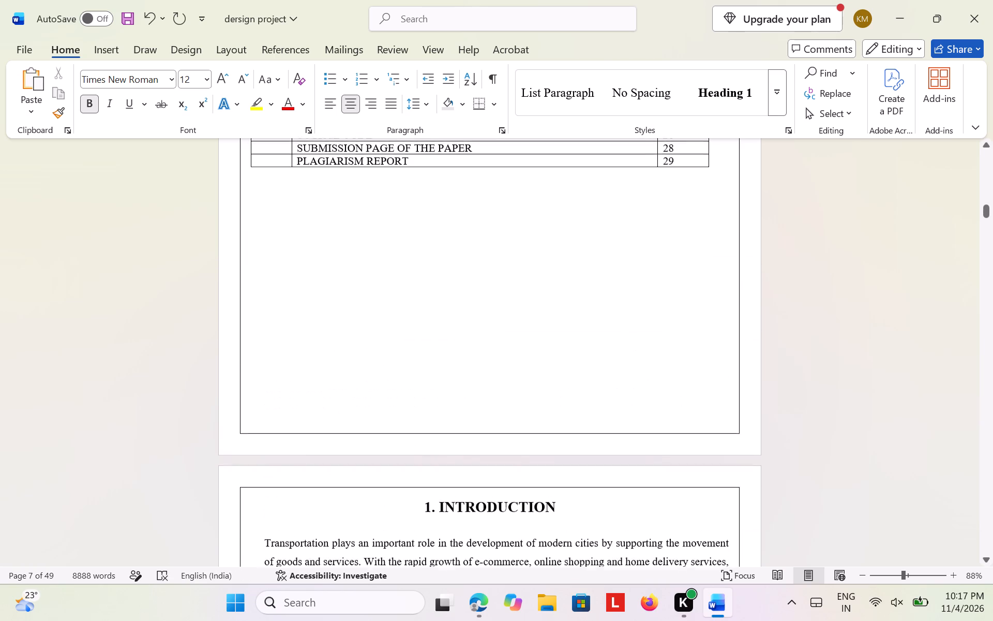
pyautogui.scroll(1, 542, 193)
# Insert more blank lines below the contents table until the cursor sits at the top of a new blank page before 1. INTRODUCTION.
pyautogui.click(228, 243)
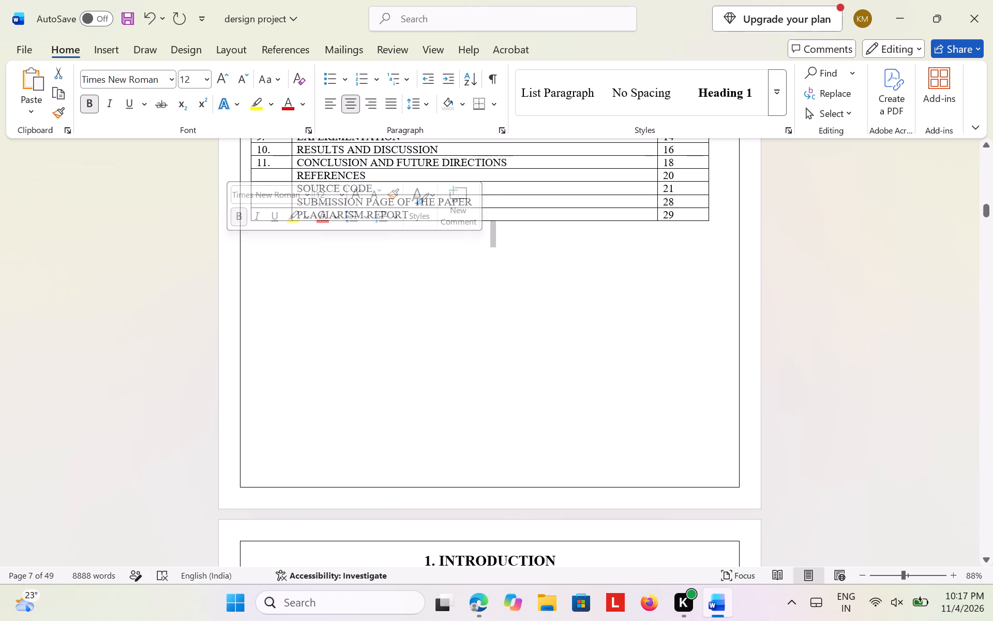
pyautogui.click(218, 272)
pyautogui.press('Return')
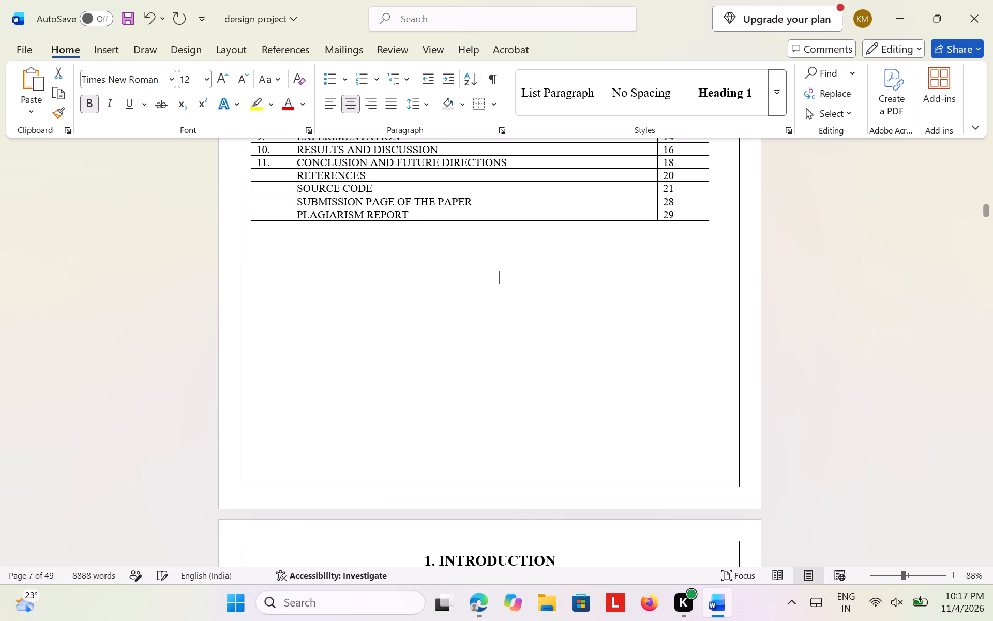
pyautogui.press('Return')
pyautogui.press('Return')
pyautogui.press('Return')
pyautogui.press('BackSpace')
pyautogui.press('BackSpace')
pyautogui.press('Return')
pyautogui.press('Return')
pyautogui.press('Return')
pyautogui.press('Return')
pyautogui.press('Return')
pyautogui.press('Return')
pyautogui.press('Return')
pyautogui.press('Return')
pyautogui.press('Return')
pyautogui.press('BackSpace')
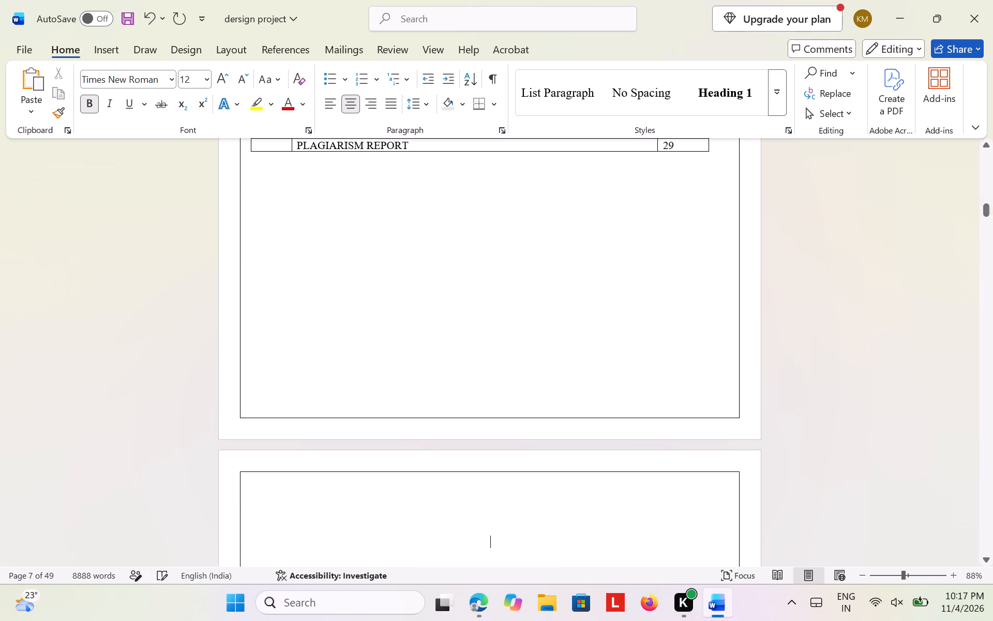
pyautogui.press('BackSpace')
pyautogui.press('\\')
pyautogui.press('BackSpace')
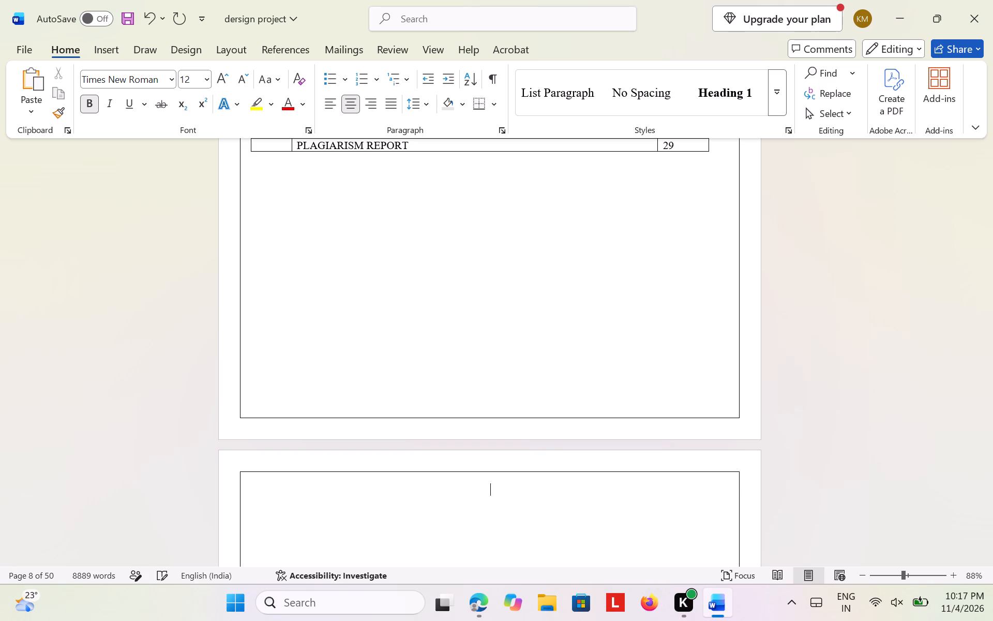
# Paste the copied LIST OF FIGURES onto the new blank page, keeping its source formatting.
pyautogui.hotkey('ctrl', 'v')
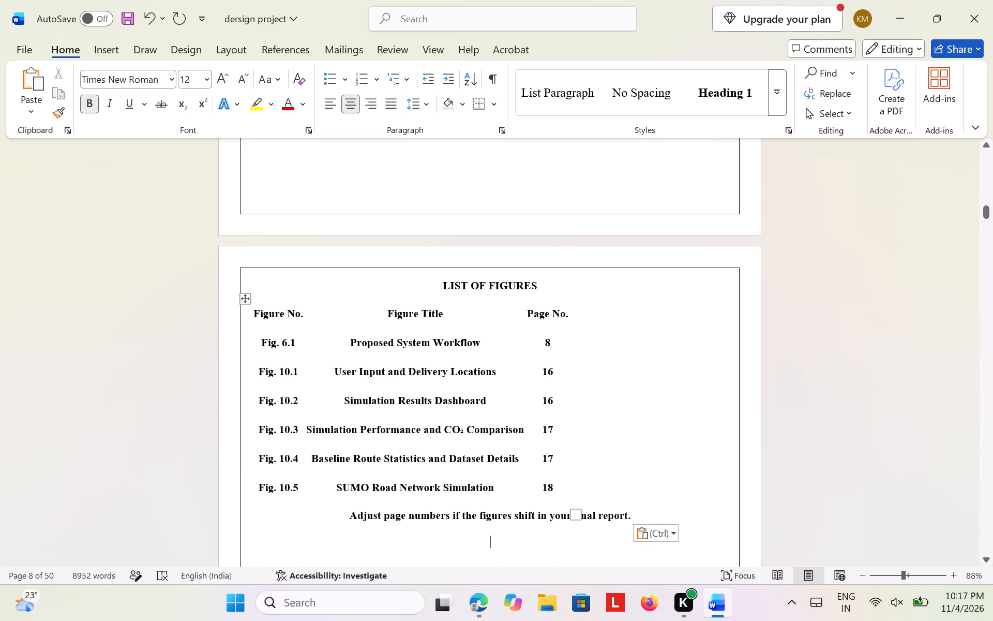
pyautogui.click(658, 530)
pyautogui.click(650, 495)
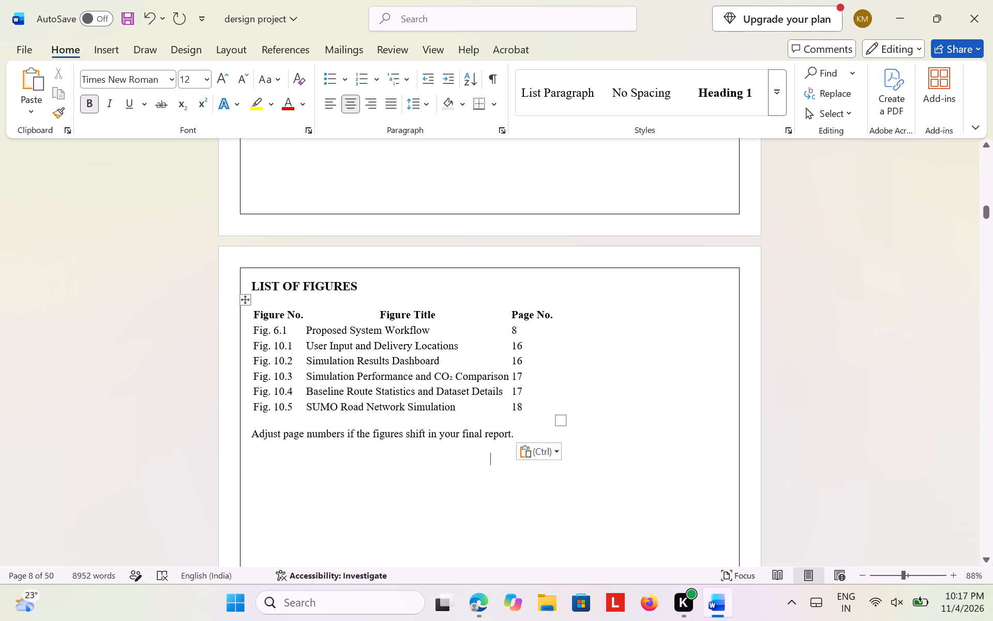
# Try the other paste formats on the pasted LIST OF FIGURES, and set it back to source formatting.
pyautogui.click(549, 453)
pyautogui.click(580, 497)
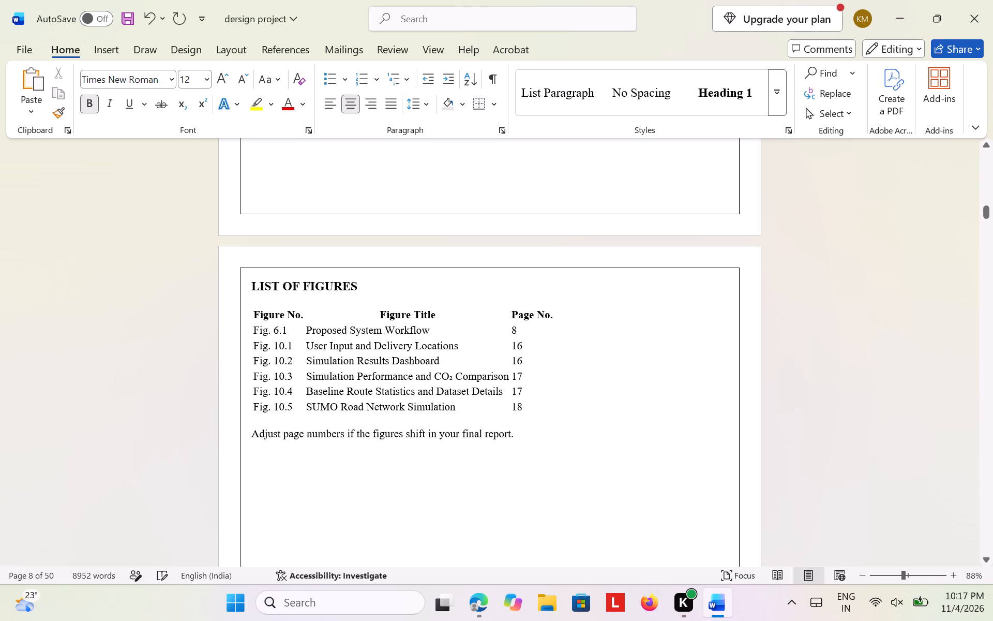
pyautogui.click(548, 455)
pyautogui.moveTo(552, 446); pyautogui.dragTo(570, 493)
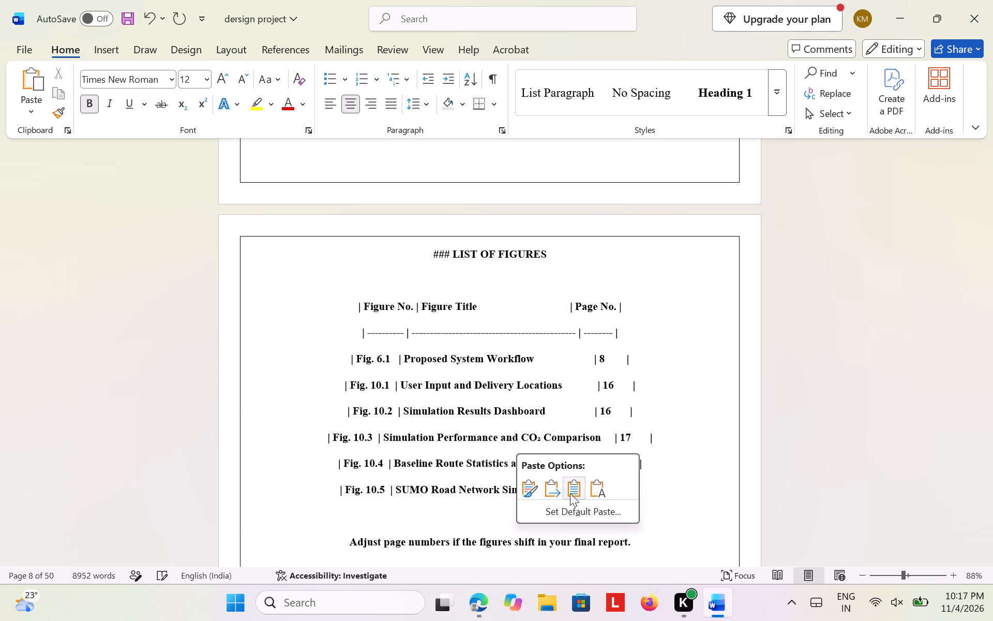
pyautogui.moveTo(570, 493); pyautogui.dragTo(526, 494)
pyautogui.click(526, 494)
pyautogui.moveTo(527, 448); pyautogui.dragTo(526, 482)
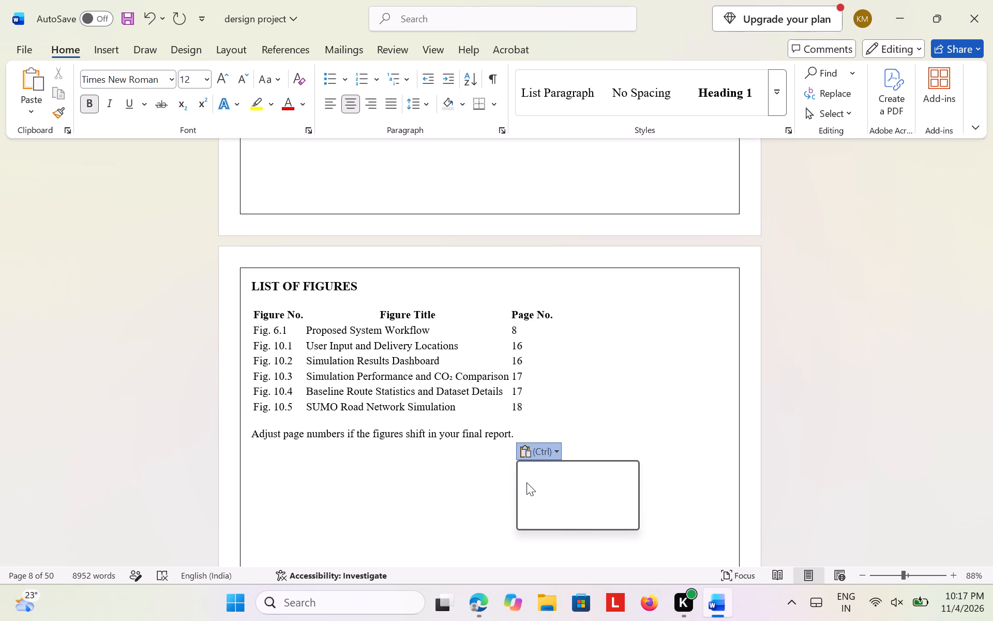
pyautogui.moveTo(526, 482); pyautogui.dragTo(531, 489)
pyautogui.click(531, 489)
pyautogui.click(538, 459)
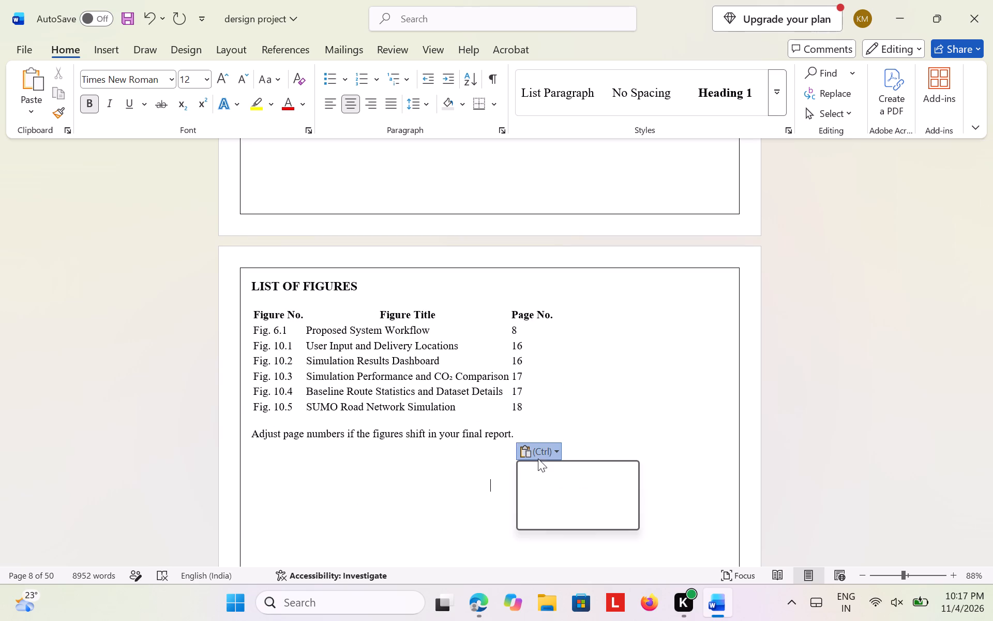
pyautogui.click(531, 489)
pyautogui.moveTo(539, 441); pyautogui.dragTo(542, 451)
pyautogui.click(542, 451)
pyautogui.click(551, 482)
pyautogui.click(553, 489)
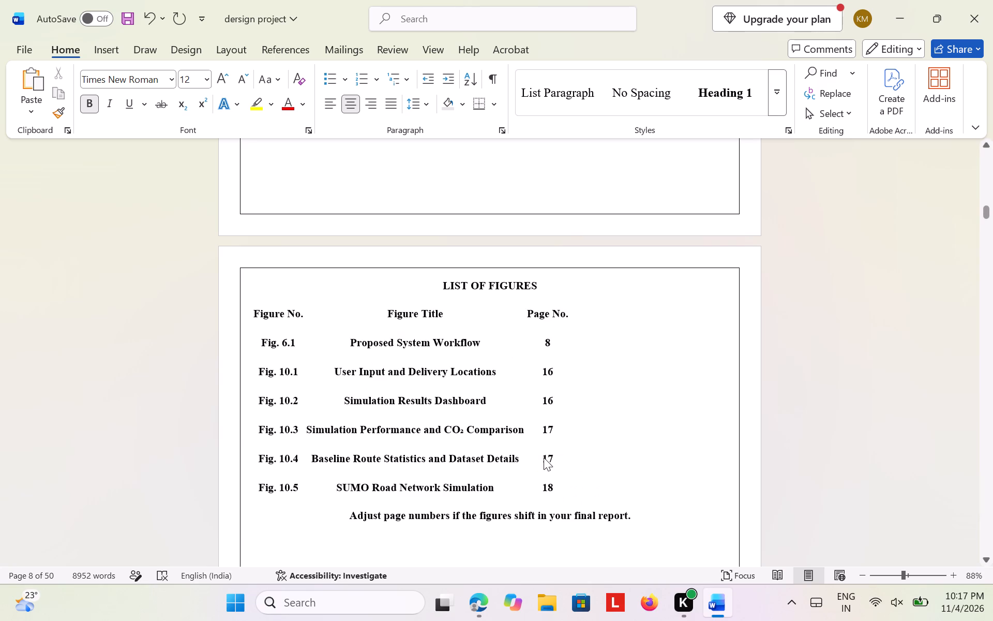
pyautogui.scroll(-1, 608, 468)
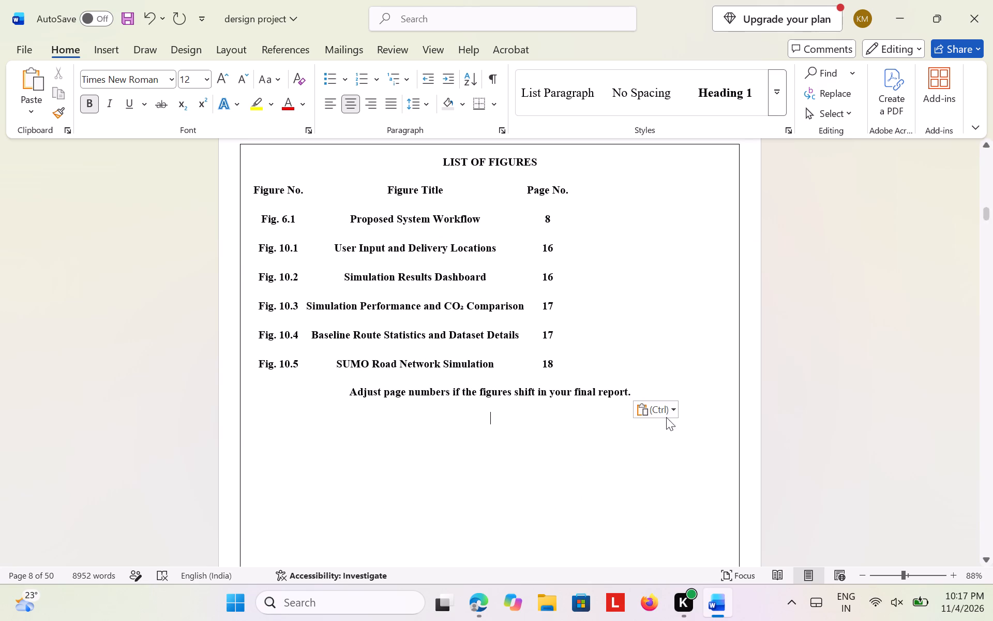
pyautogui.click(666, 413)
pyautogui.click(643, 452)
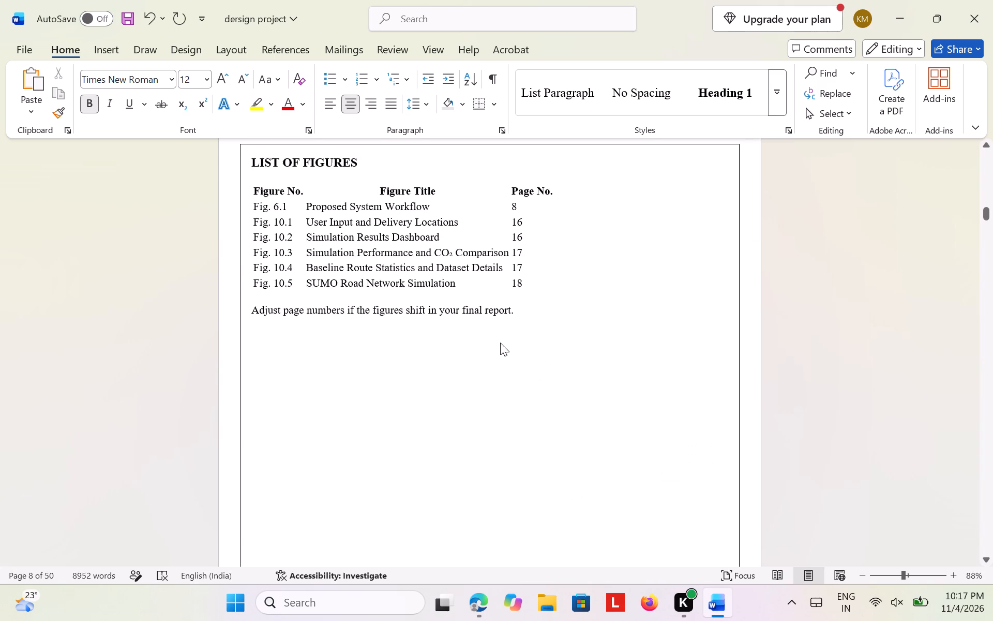
# Compare the pasted list of figures with the layout of the CONTENT table on the preceding page.
pyautogui.scroll(1, 500, 343)
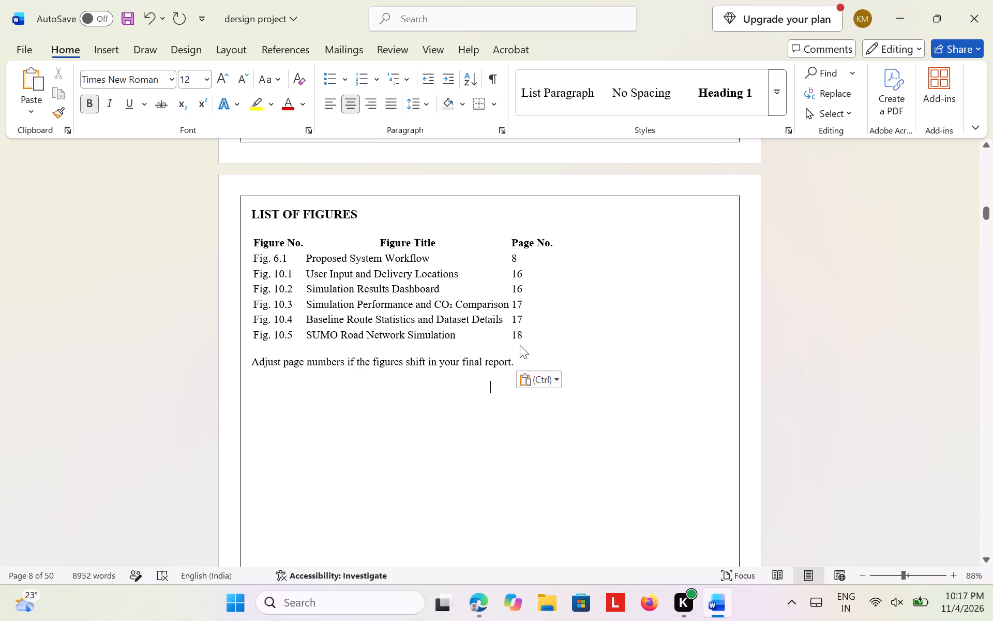
pyautogui.moveTo(249, 240); pyautogui.dragTo(558, 366)
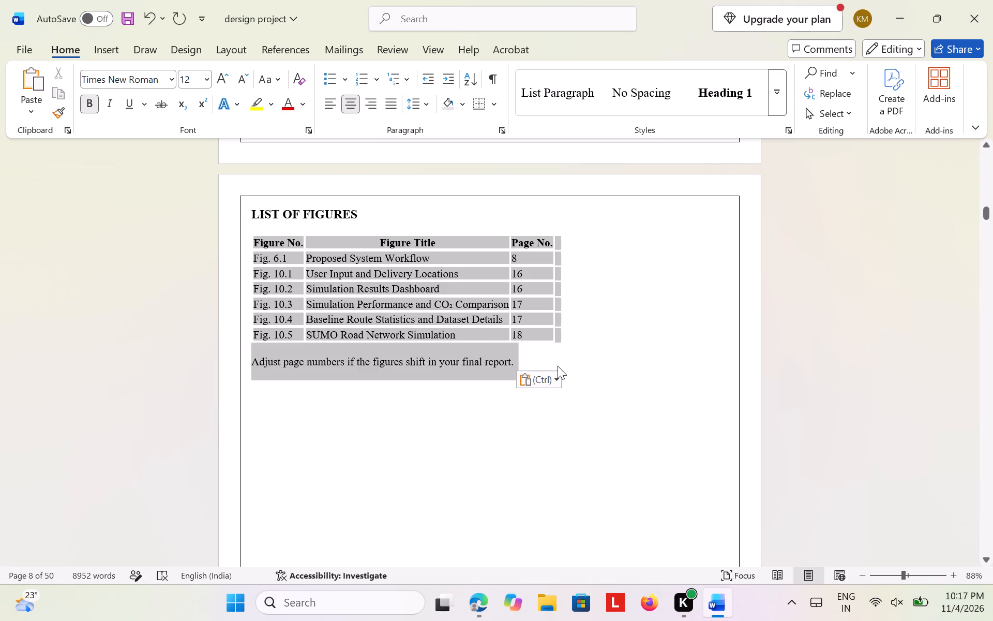
pyautogui.moveTo(558, 366); pyautogui.dragTo(563, 366)
pyautogui.click(488, 407)
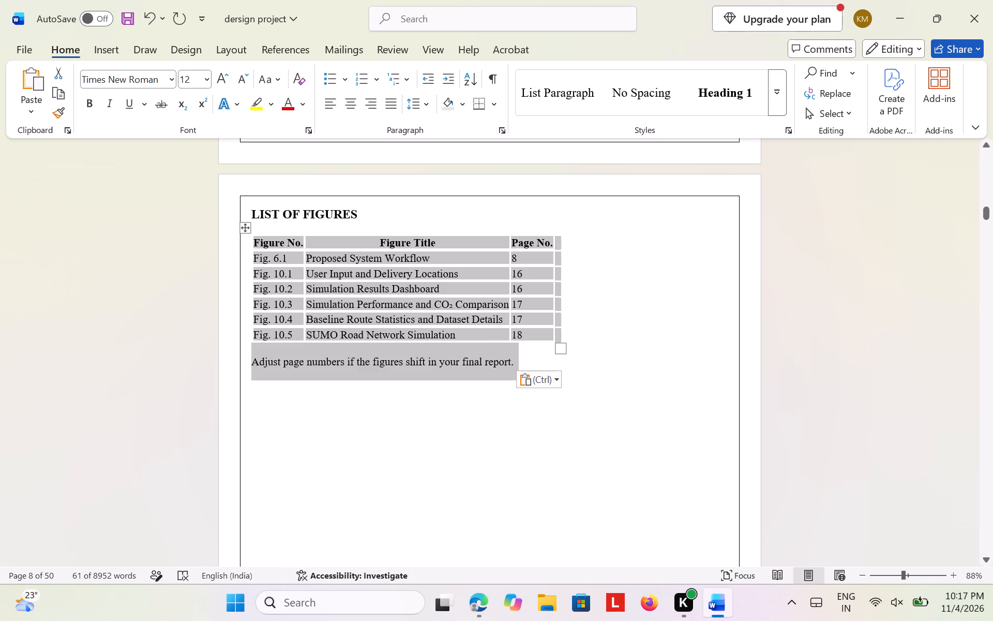
pyautogui.scroll(3, 252, 247)
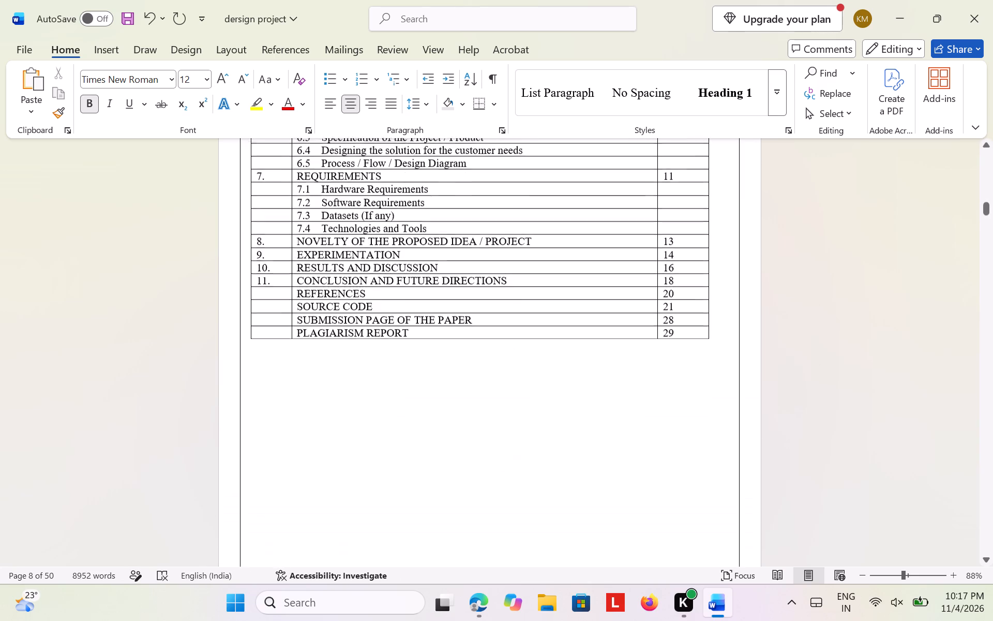
pyautogui.scroll(2, 252, 247)
pyautogui.moveTo(679, 429); pyautogui.dragTo(314, 284)
pyautogui.moveTo(314, 284); pyautogui.dragTo(645, 434)
pyautogui.click(207, 283)
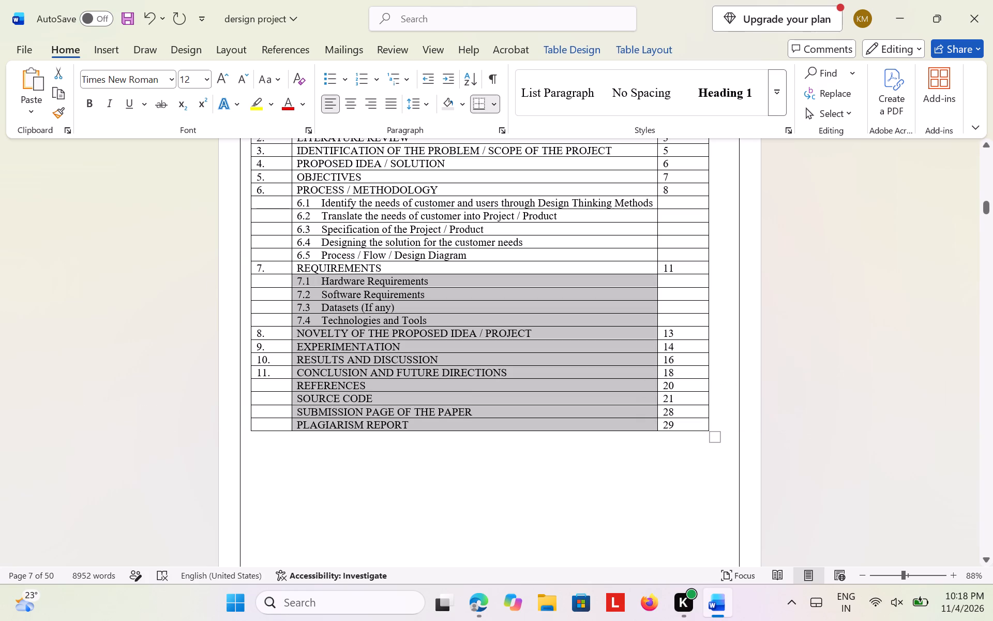
pyautogui.scroll(-2, 207, 283)
pyautogui.scroll(2, 207, 283)
pyautogui.scroll(-2, 207, 283)
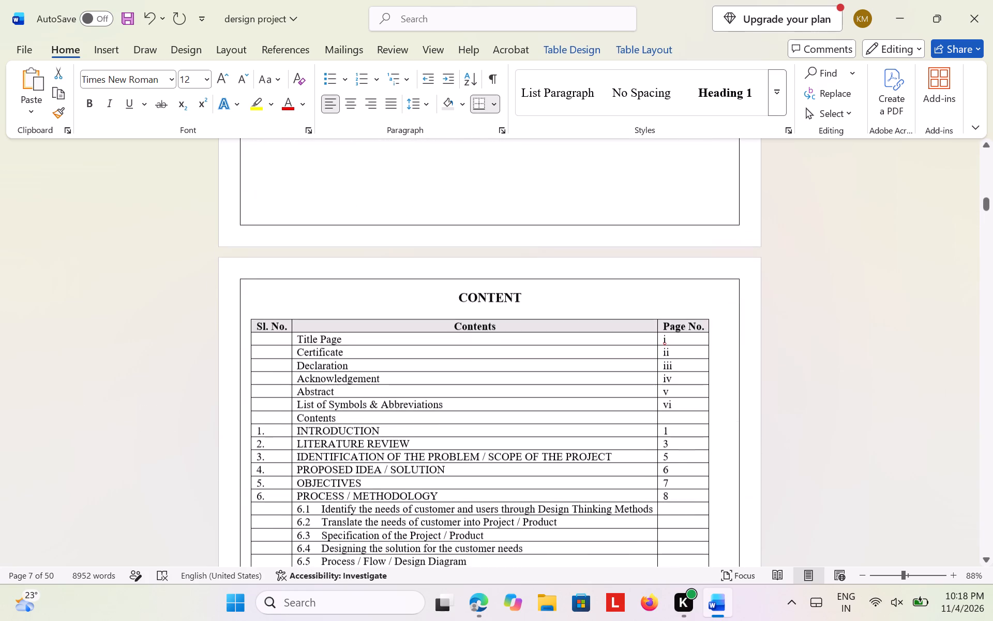
pyautogui.scroll(-6, 207, 283)
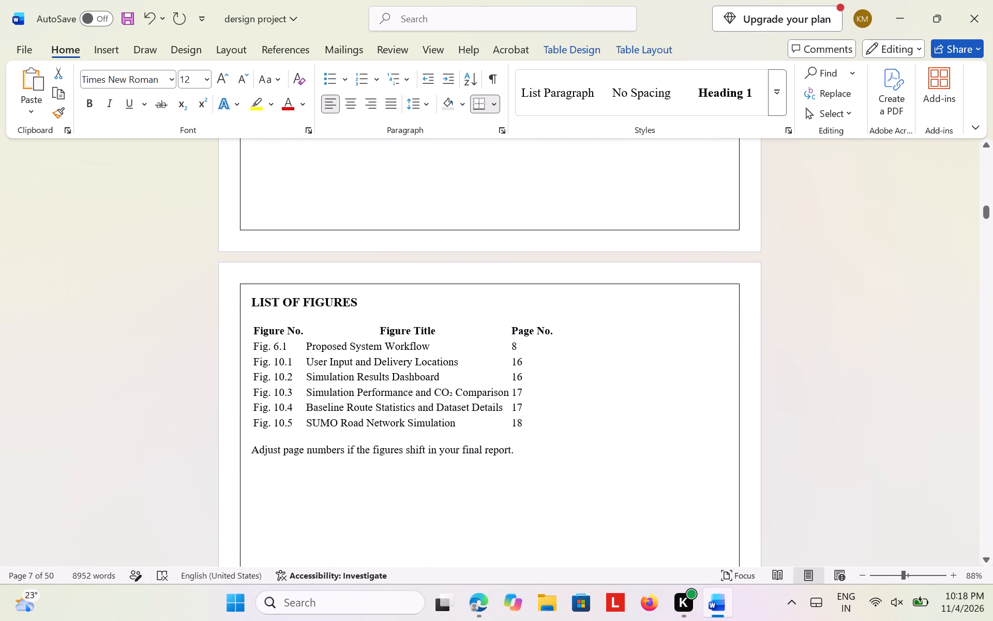
# Enlarge the list of figures table so its columns span nearly the full width inside the page border.
pyautogui.click(502, 386)
pyautogui.click(525, 422)
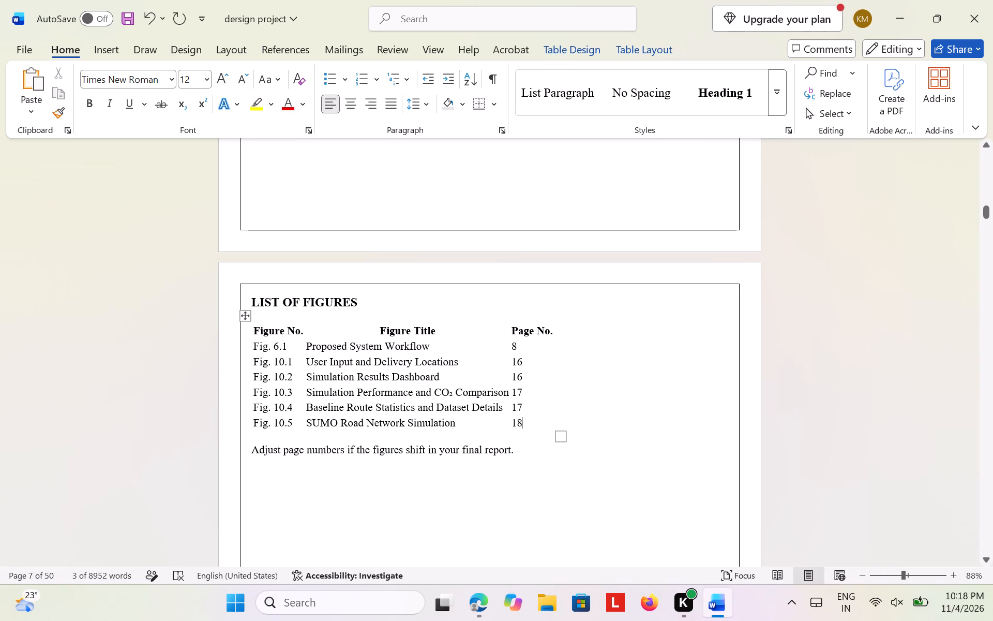
pyautogui.moveTo(563, 432); pyautogui.dragTo(705, 522)
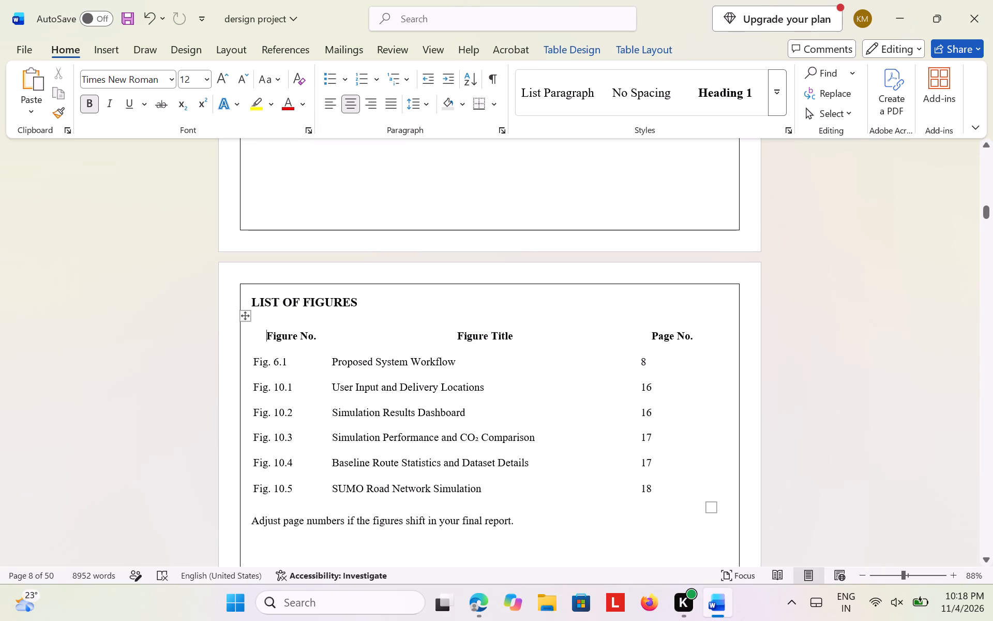
# Shade the Figure No., Figure Title and Page No. header row light grey, like the CONTENT table's header.
pyautogui.click(306, 334)
pyautogui.click(324, 343)
pyautogui.moveTo(324, 343); pyautogui.dragTo(325, 343)
pyautogui.moveTo(325, 343); pyautogui.dragTo(348, 345)
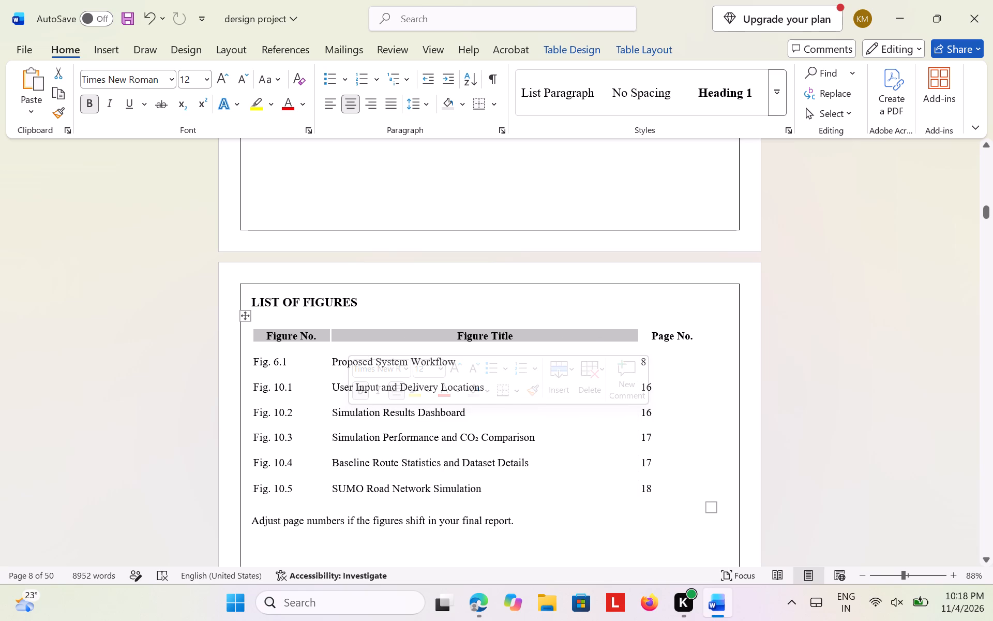
pyautogui.moveTo(700, 333); pyautogui.dragTo(248, 334)
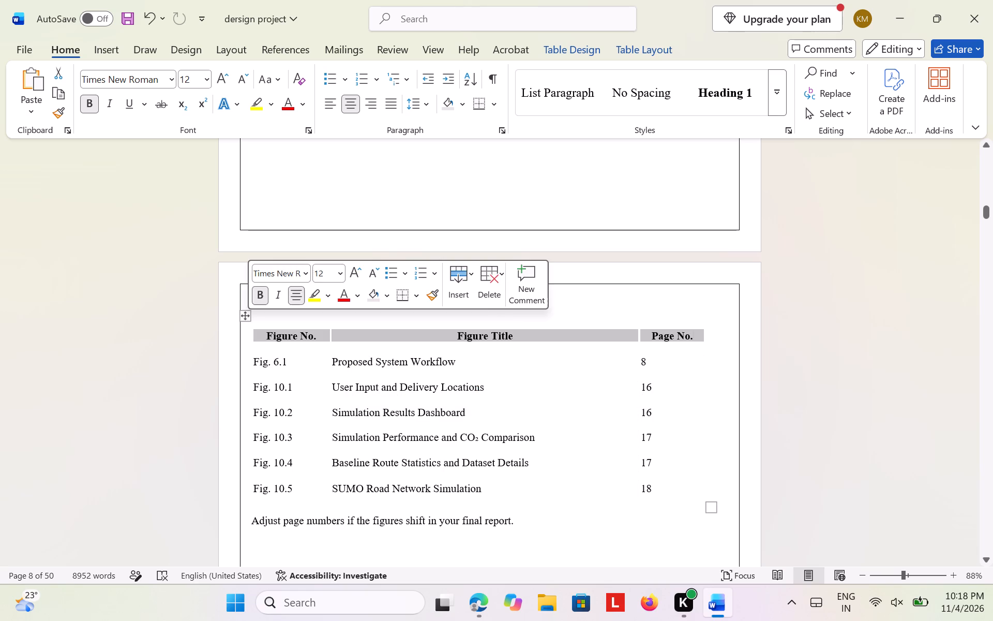
pyautogui.click(562, 48)
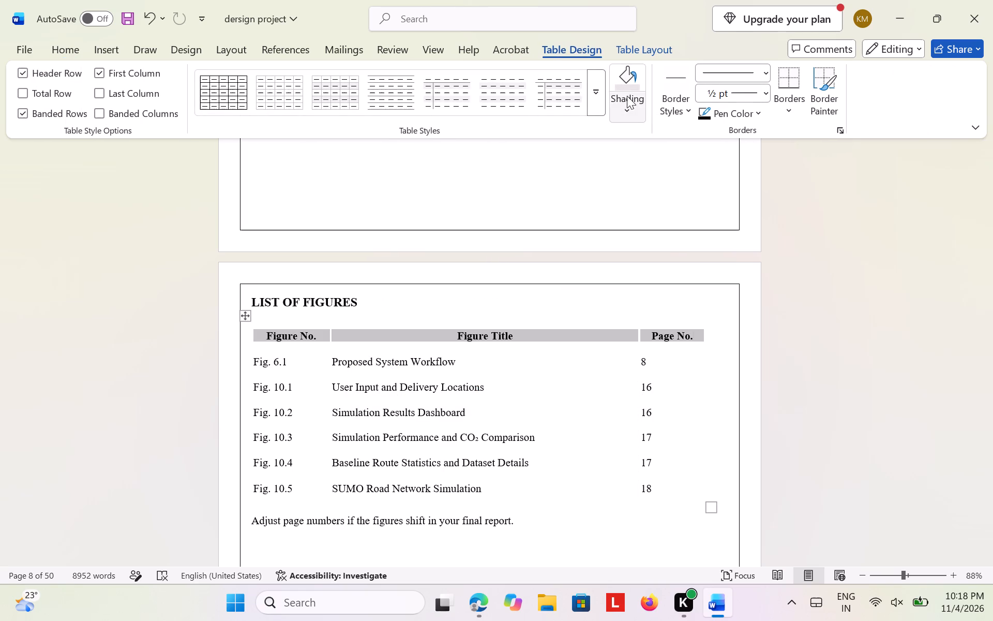
pyautogui.click(627, 96)
pyautogui.click(663, 194)
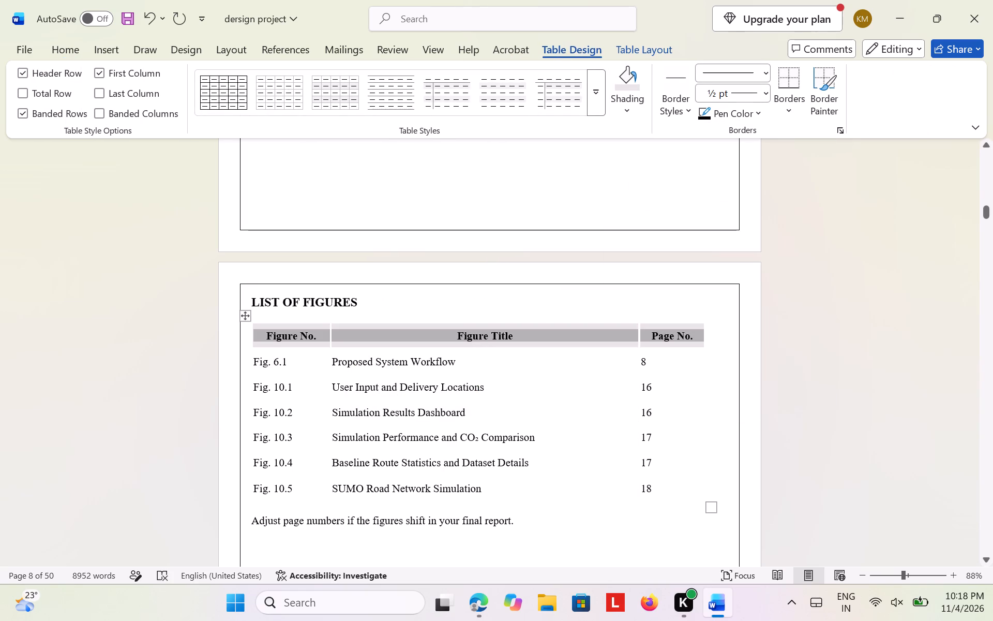
pyautogui.click(419, 460)
pyautogui.moveTo(330, 349); pyautogui.dragTo(360, 346)
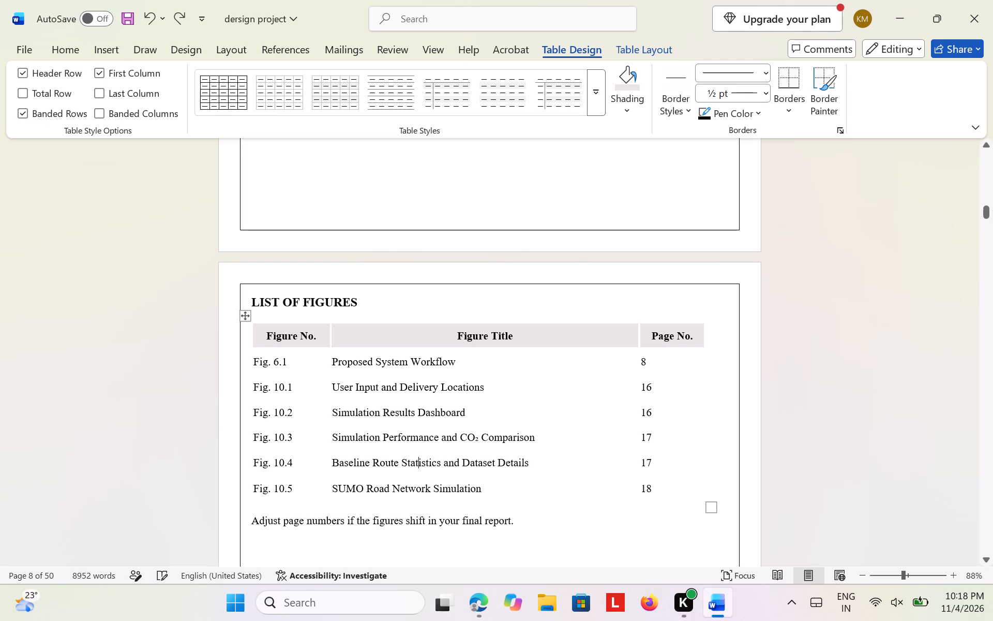
# Centre the page numbers for Fig. 6.1 to Fig. 10.5 in the list of figures' Page No. column.
pyautogui.moveTo(643, 358); pyautogui.dragTo(649, 410)
pyautogui.moveTo(649, 410); pyautogui.dragTo(655, 487)
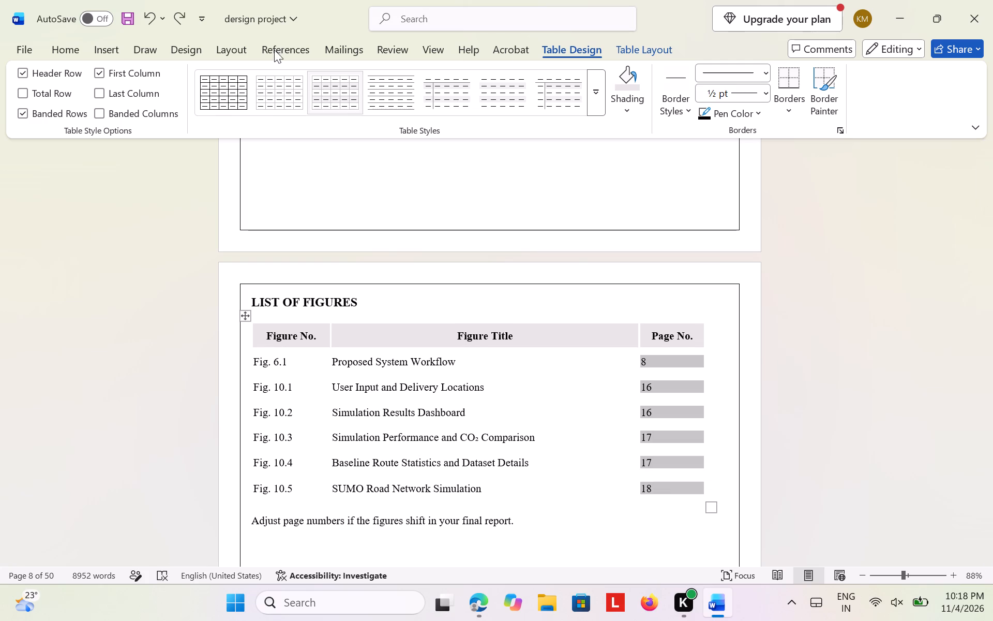
pyautogui.click(62, 47)
pyautogui.click(351, 109)
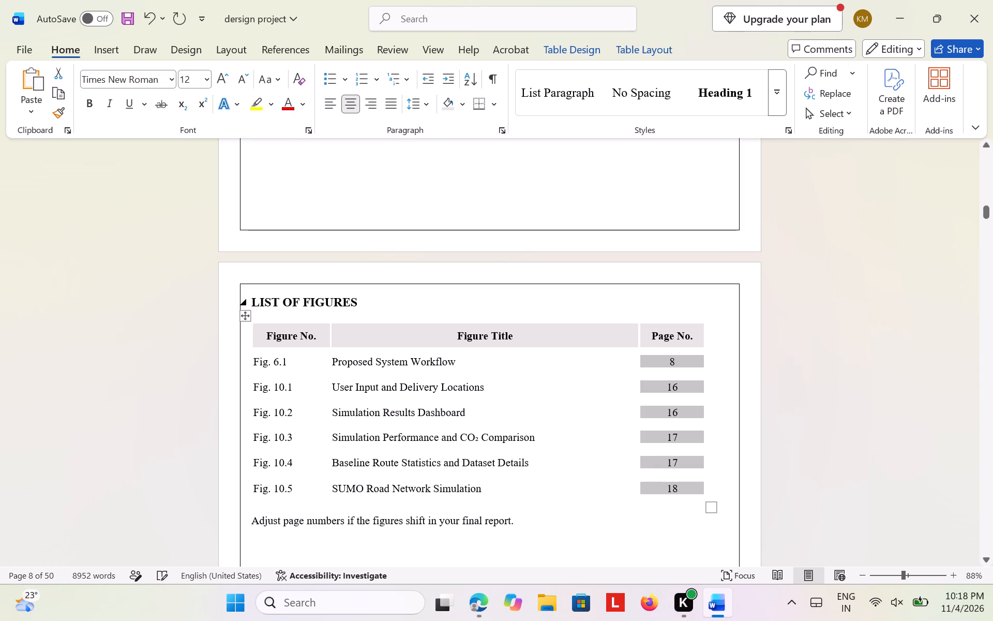
# Centre the serial numbers 1 to 11 in the CONTENT table's Sl. No. column.
pyautogui.scroll(6, 310, 450)
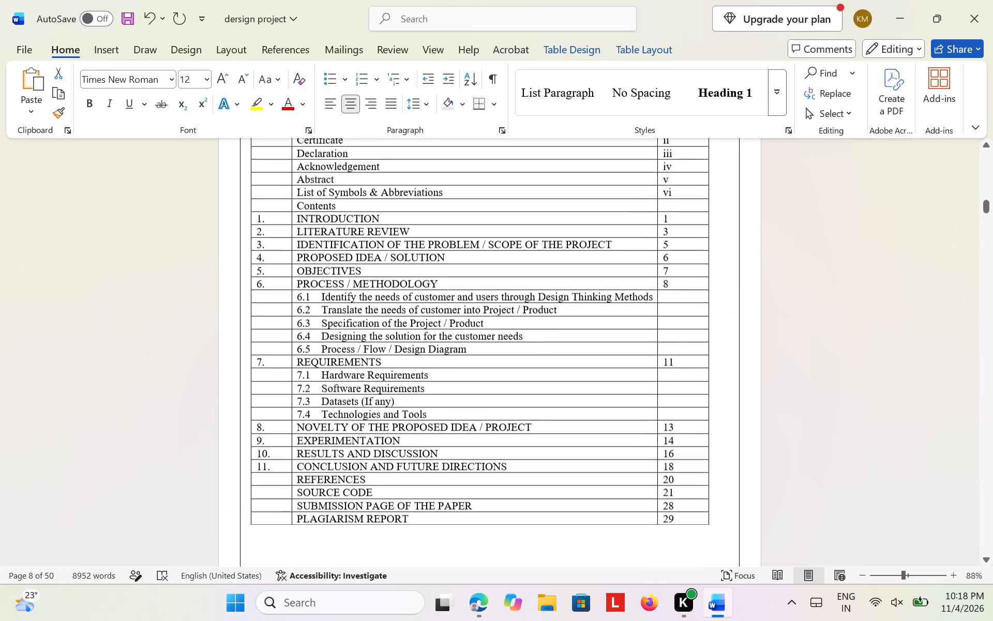
pyautogui.moveTo(276, 488); pyautogui.dragTo(252, 187)
pyautogui.click(347, 103)
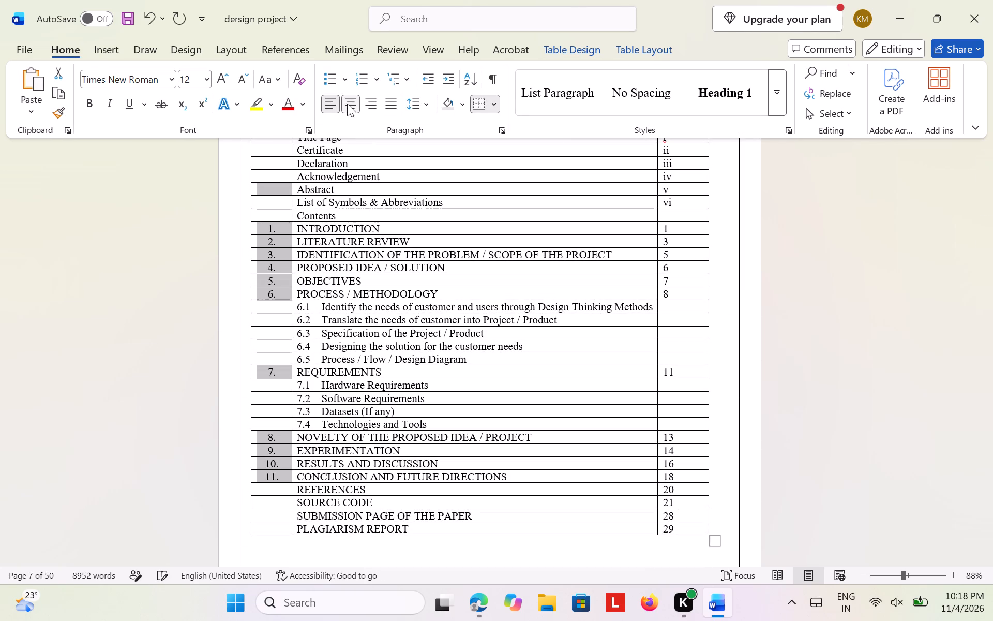
# Centre all page numbers in the CONTENT table's Page No. column, from Title Page to PLAGIARISM REPORT.
pyautogui.scroll(1, 608, 401)
pyautogui.scroll(-1, 695, 529)
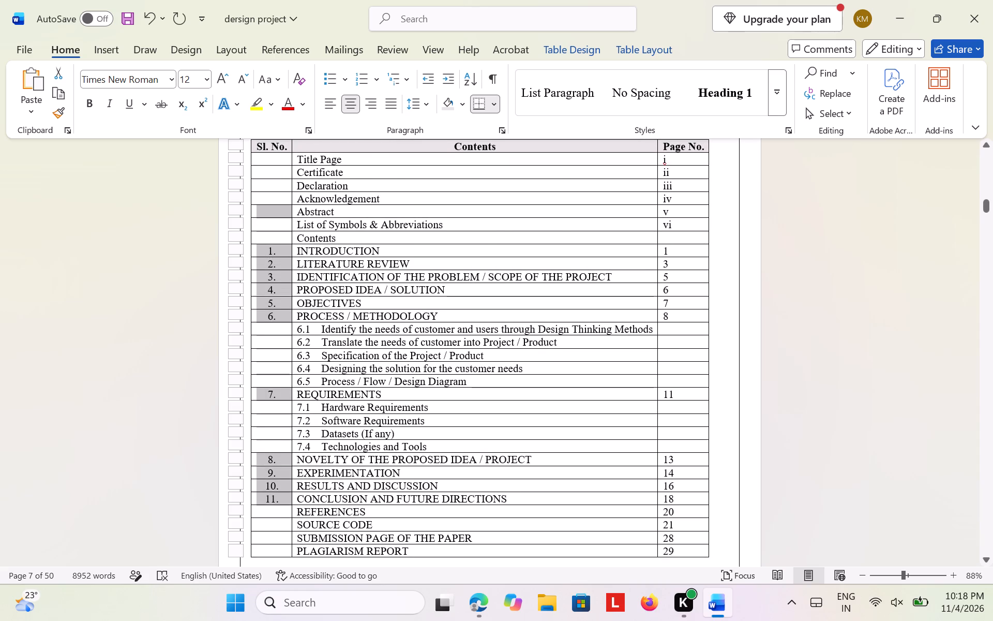
pyautogui.scroll(-1, 695, 529)
pyautogui.moveTo(683, 407); pyautogui.dragTo(674, 149)
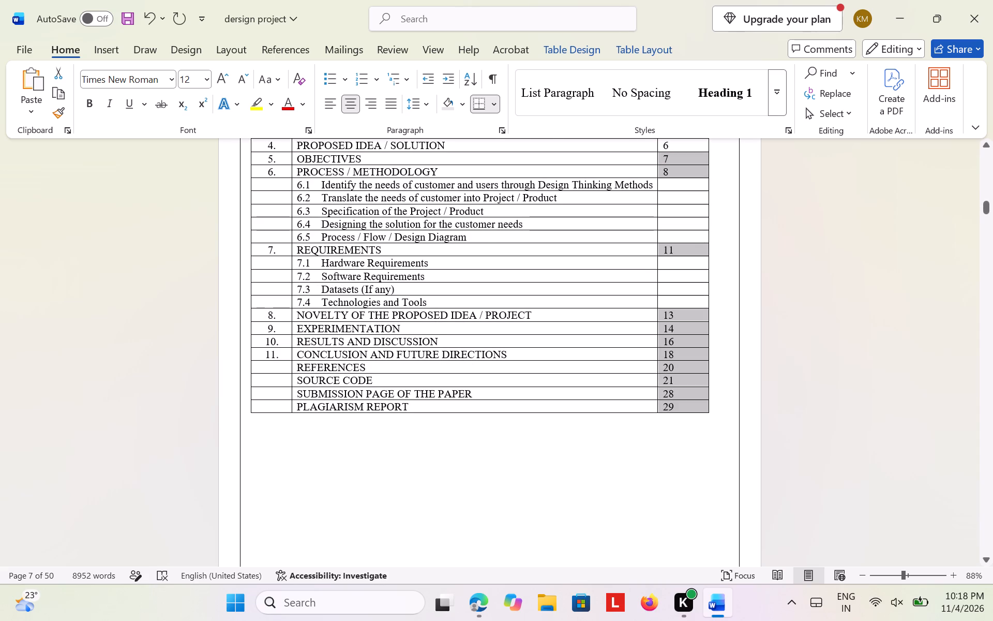
pyautogui.moveTo(674, 149); pyautogui.dragTo(659, 389)
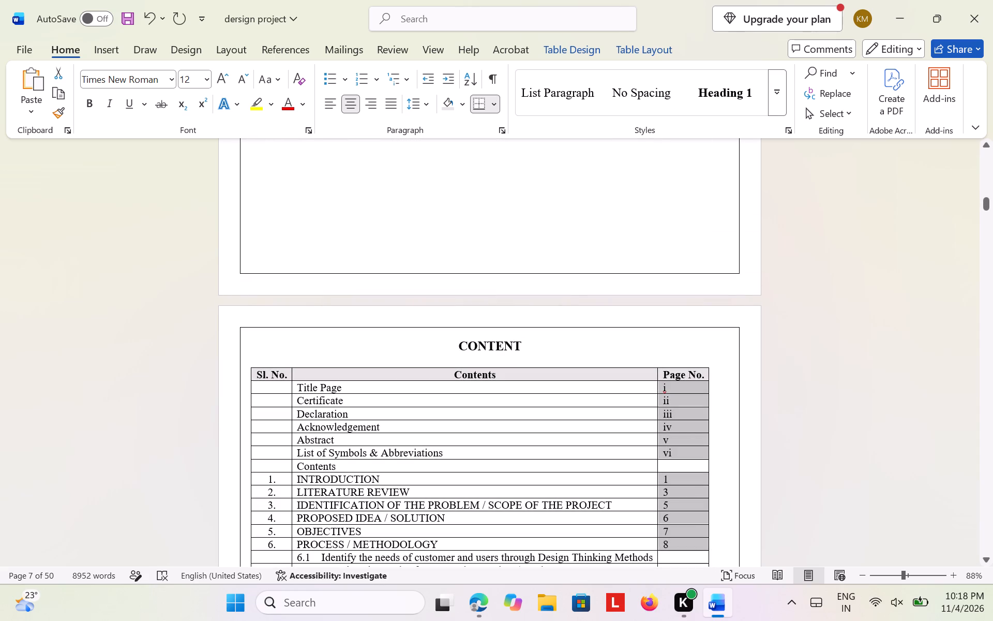
pyautogui.moveTo(659, 389); pyautogui.dragTo(664, 391)
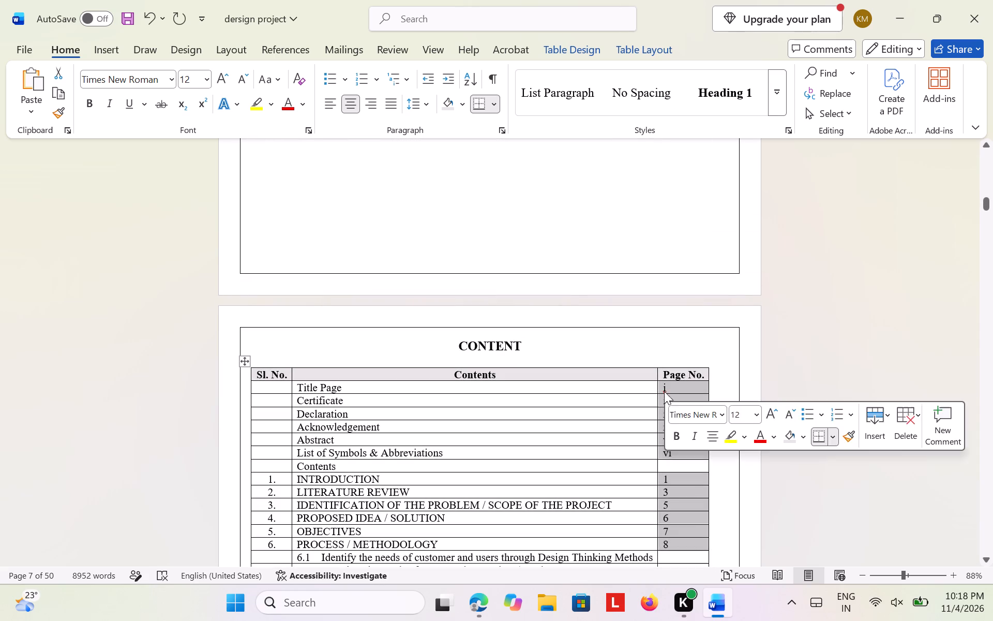
pyautogui.click(351, 104)
pyautogui.scroll(-1, 439, 284)
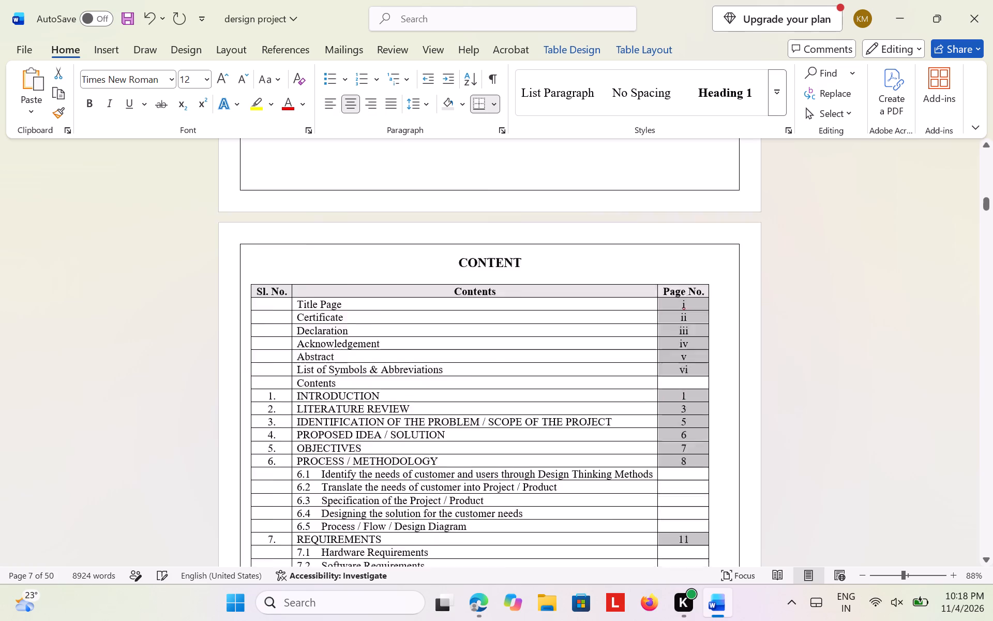
pyautogui.scroll(-5, 439, 284)
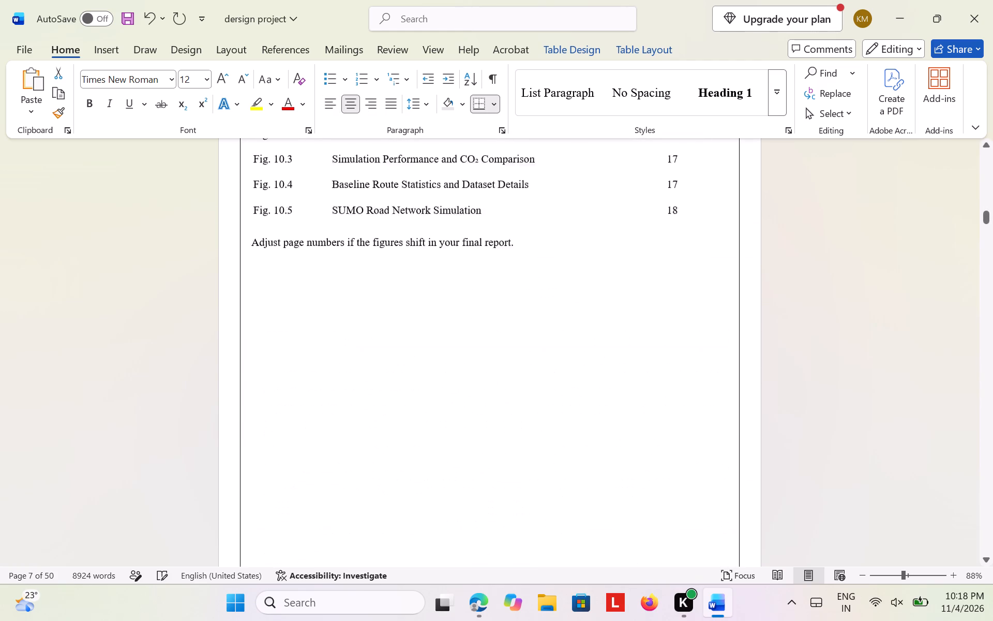
# Delete the "Adjust page numbers if the figures shift in your final report." note below the list of figures table.
pyautogui.moveTo(526, 308); pyautogui.dragTo(231, 320)
pyautogui.press('BackSpace')
# Apply the Table Grid style to the whole list of figures table to give every cell black borders.
pyautogui.scroll(1, 231, 320)
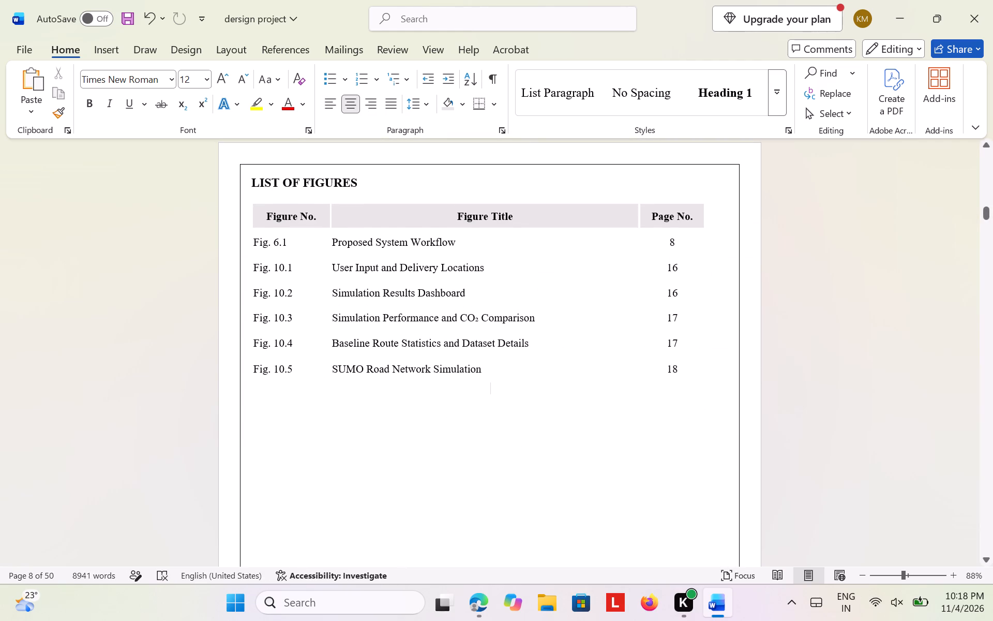
pyautogui.moveTo(682, 370); pyautogui.dragTo(233, 220)
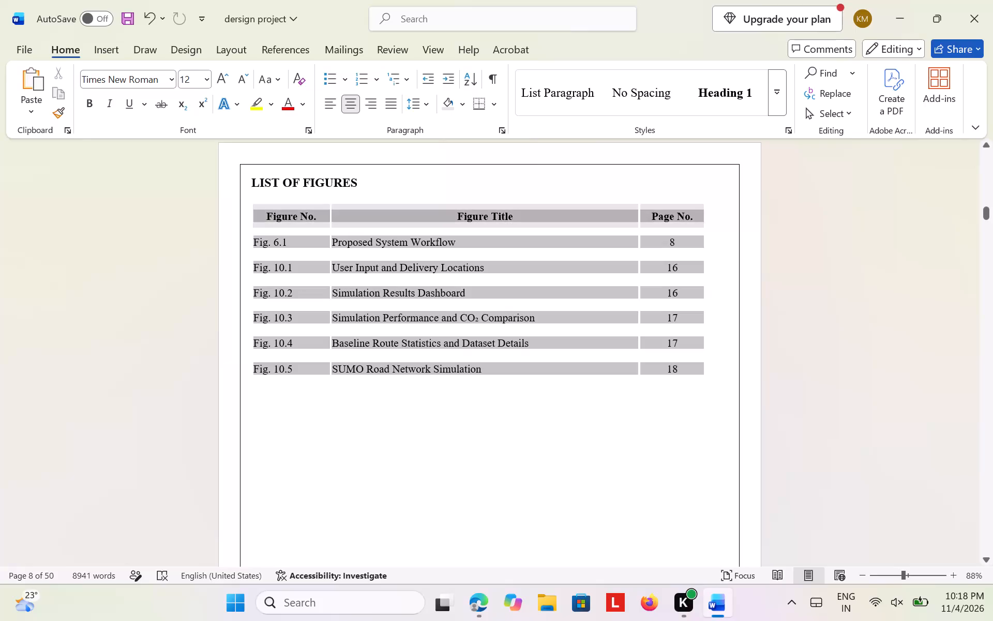
pyautogui.moveTo(233, 220); pyautogui.dragTo(233, 218)
pyautogui.click(571, 41)
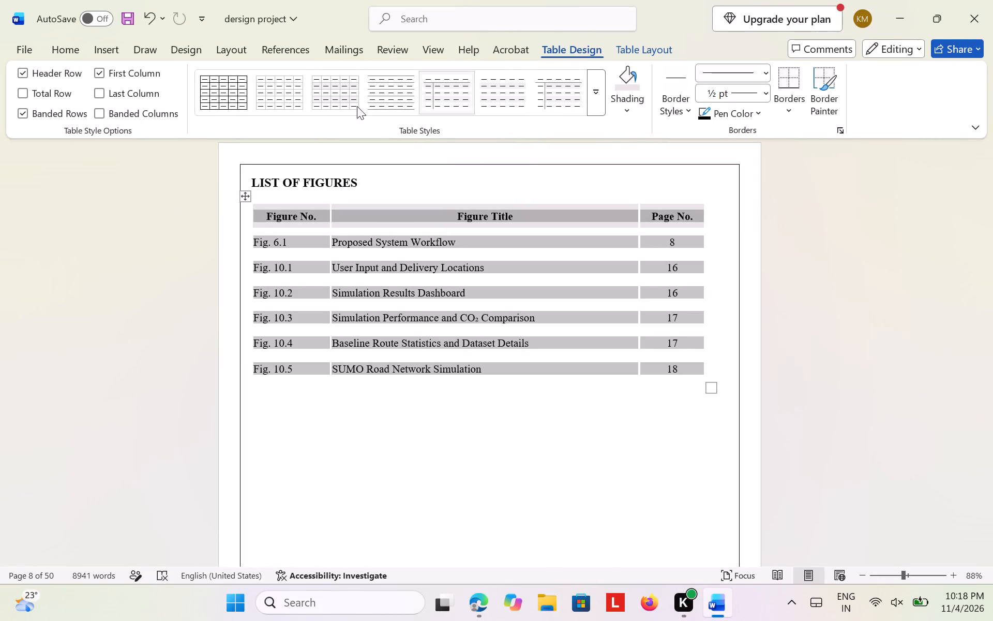
pyautogui.click(224, 94)
pyautogui.click(474, 497)
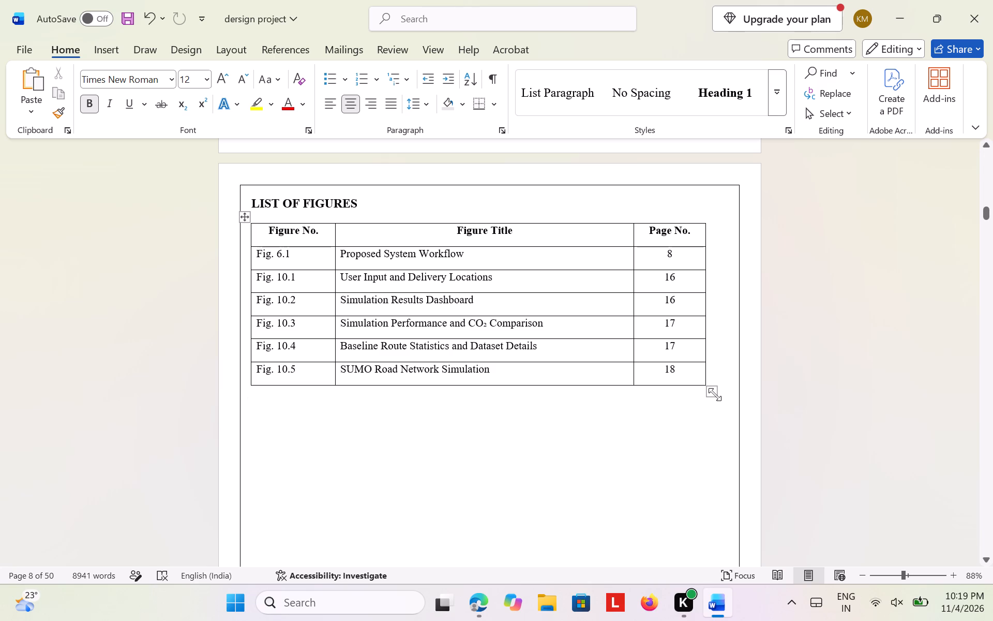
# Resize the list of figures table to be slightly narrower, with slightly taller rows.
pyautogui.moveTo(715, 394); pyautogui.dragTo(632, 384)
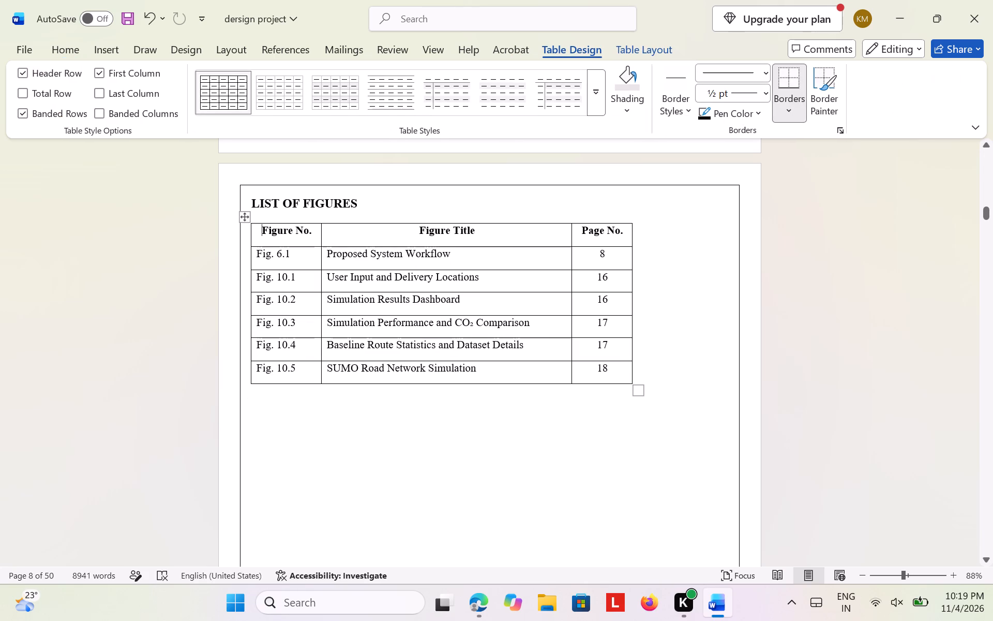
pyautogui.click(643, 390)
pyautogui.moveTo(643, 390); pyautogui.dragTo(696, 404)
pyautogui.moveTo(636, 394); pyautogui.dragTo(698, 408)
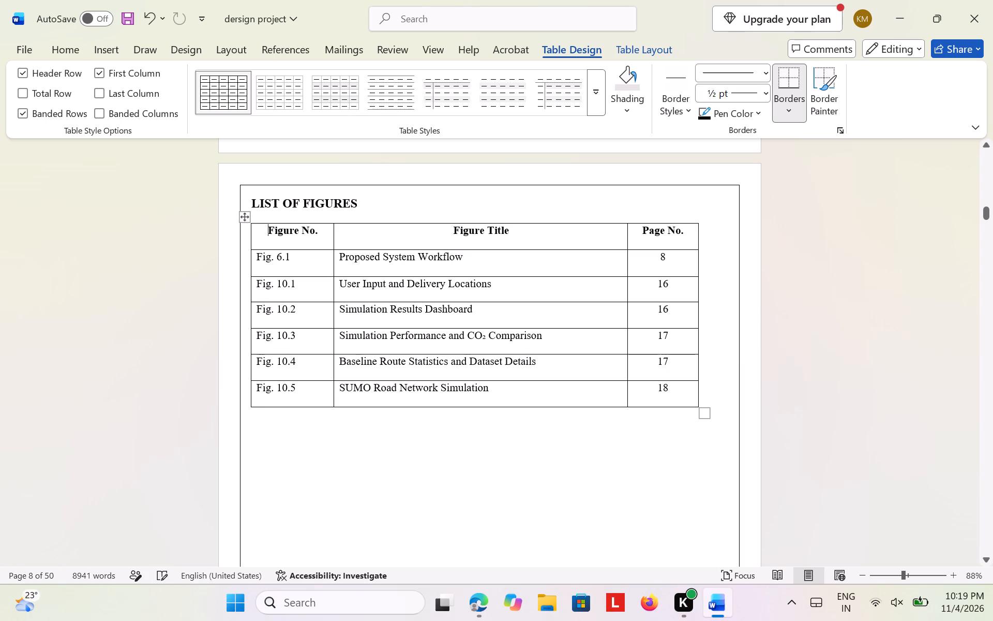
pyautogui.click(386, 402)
# Centre the LIST OF FIGURES heading above the table.
pyautogui.moveTo(363, 206); pyautogui.dragTo(296, 203)
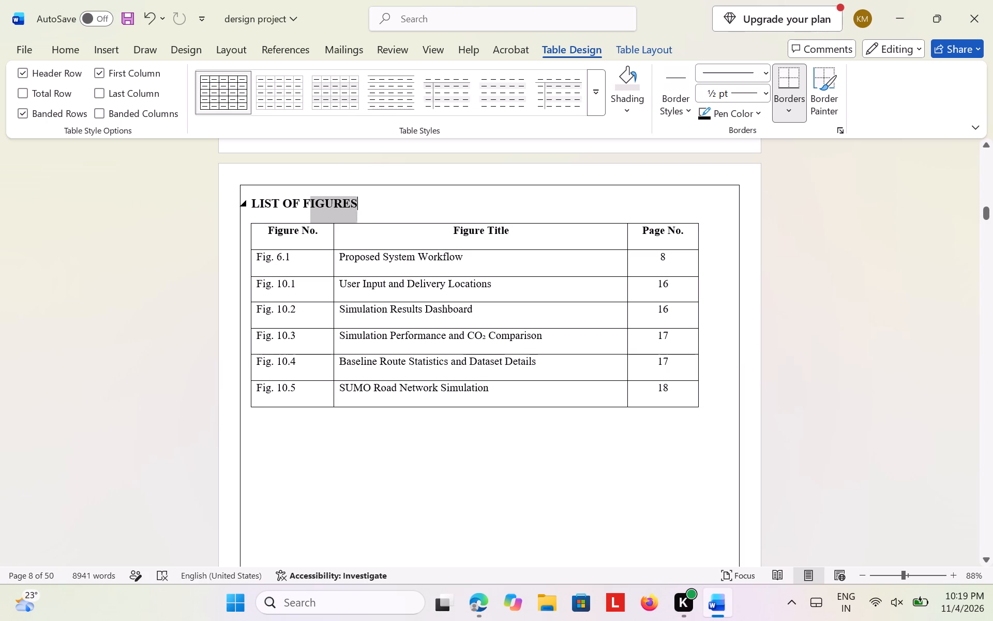
pyautogui.moveTo(296, 203); pyautogui.dragTo(255, 202)
pyautogui.click(357, 102)
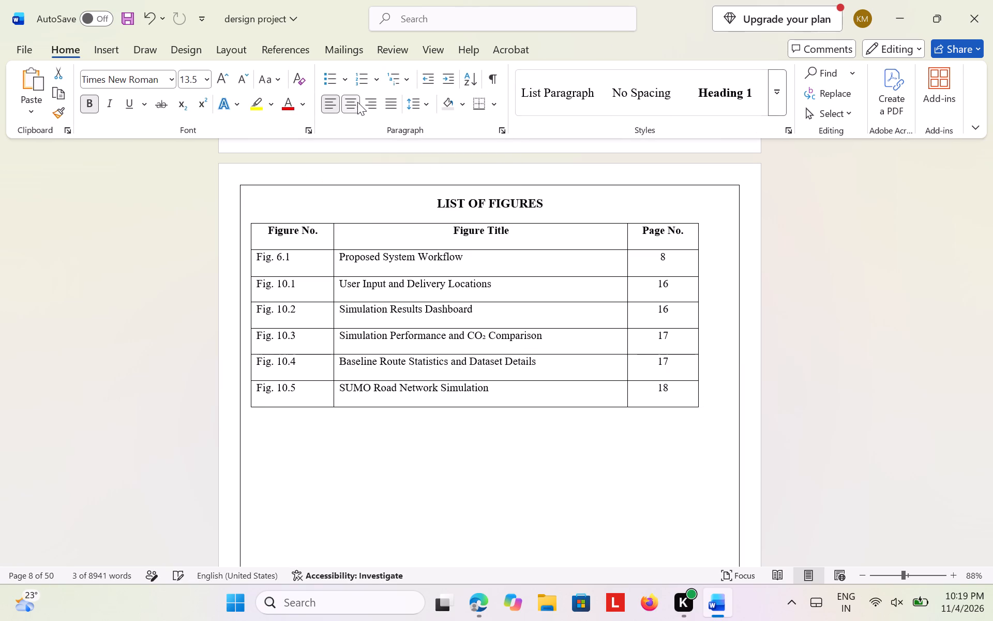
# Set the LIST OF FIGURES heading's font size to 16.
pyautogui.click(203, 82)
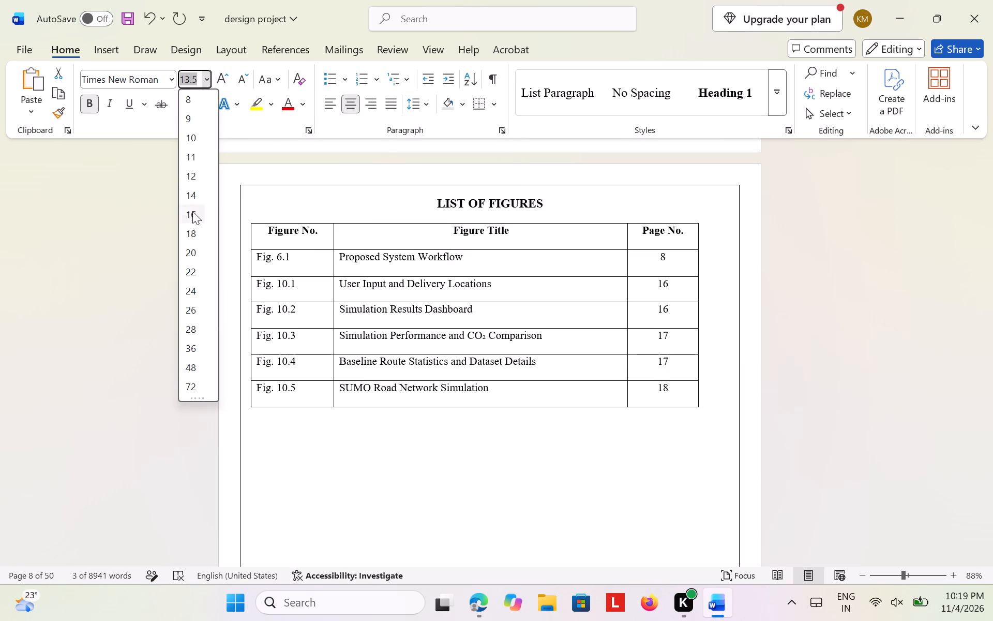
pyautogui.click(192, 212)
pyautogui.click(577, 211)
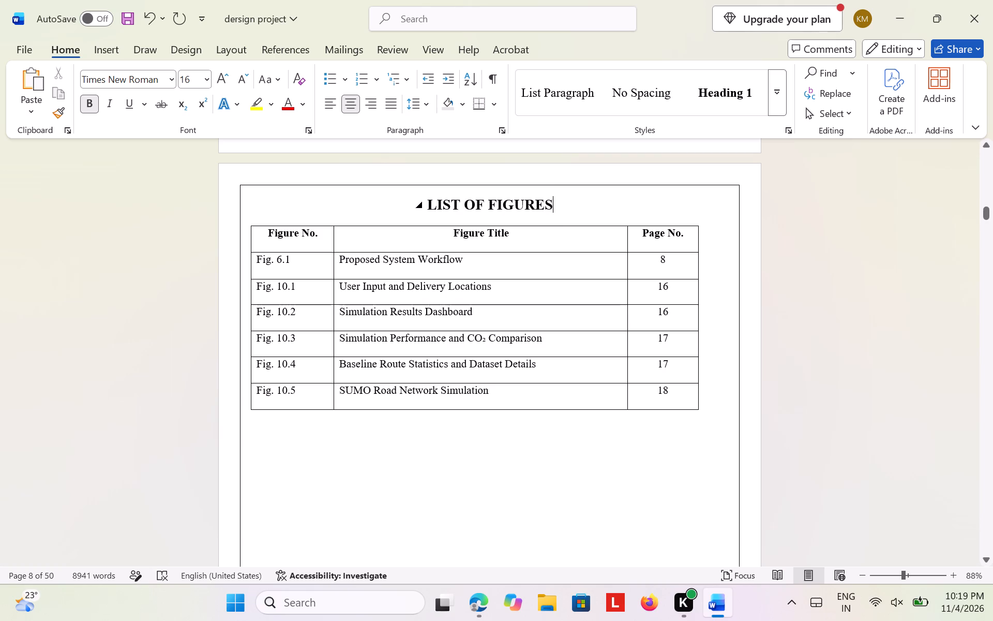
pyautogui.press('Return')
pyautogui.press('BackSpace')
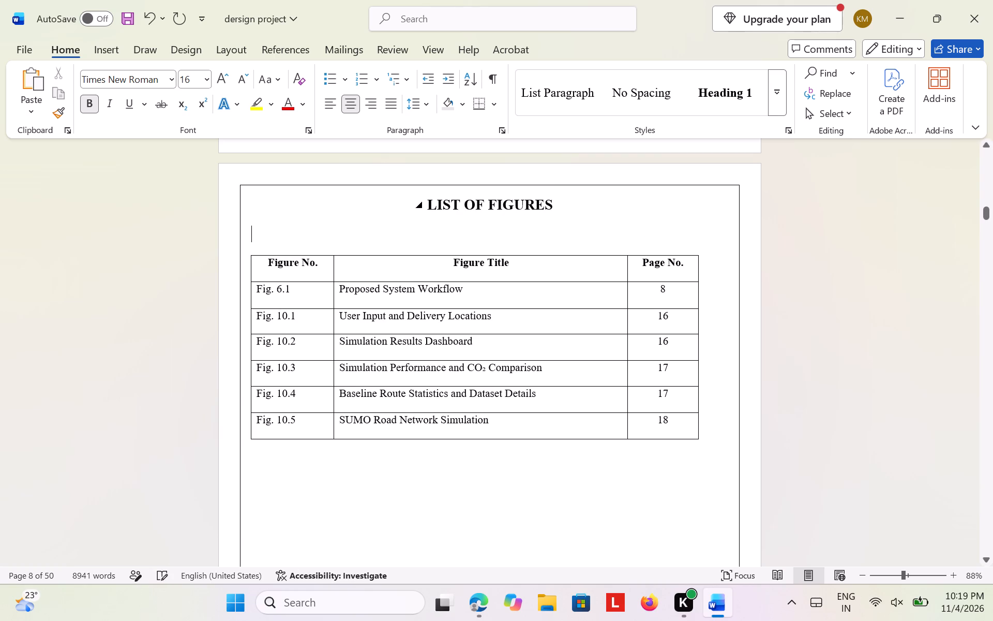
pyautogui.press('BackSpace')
# Set the LIST OF FIGURES heading's font size to 14, comparing it with the CONTENT page's heading.
pyautogui.scroll(1, 571, 349)
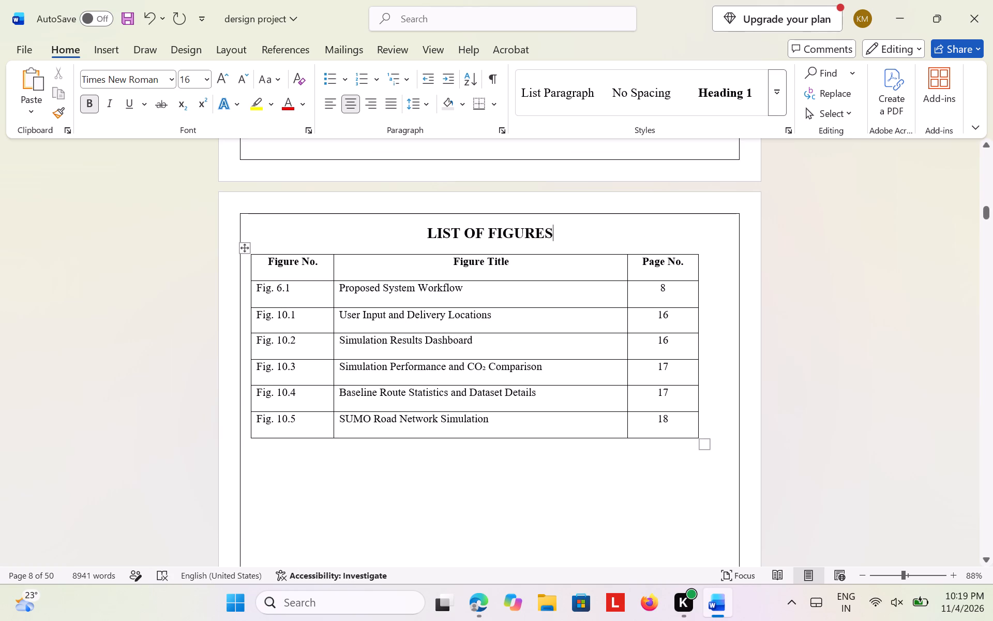
pyautogui.scroll(4, 540, 411)
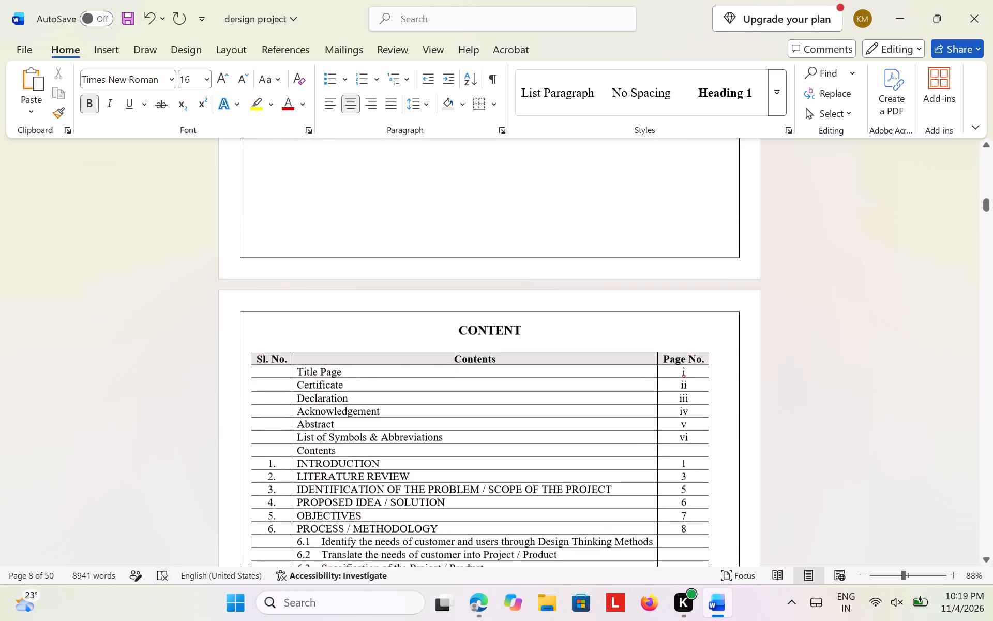
pyautogui.scroll(-1, 540, 411)
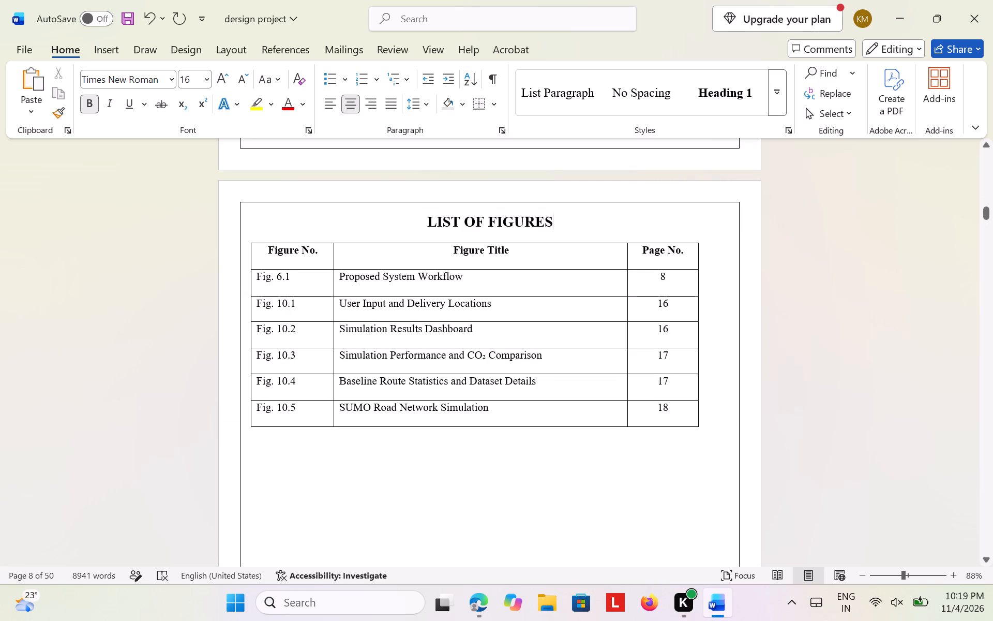
pyautogui.moveTo(562, 214); pyautogui.dragTo(427, 207)
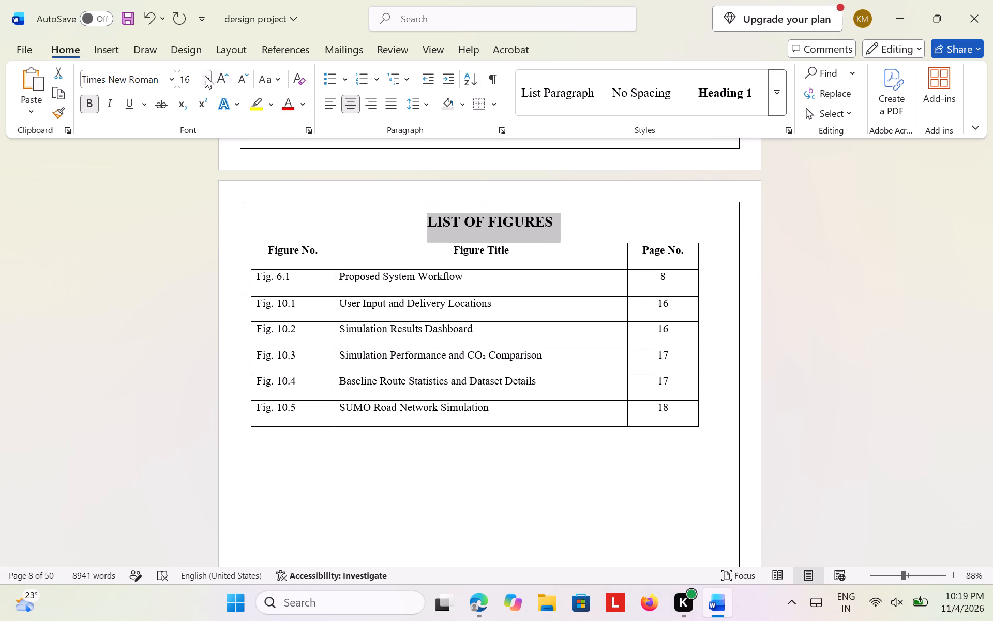
pyautogui.click(202, 77)
pyautogui.click(193, 189)
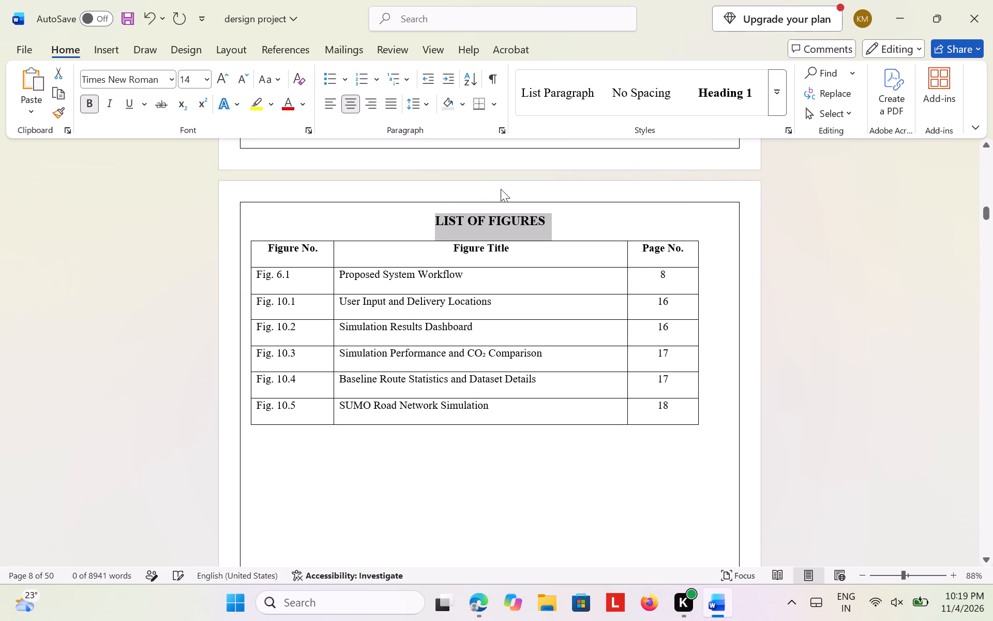
# Insert a blank line between the LIST OF FIGURES heading and the table.
pyautogui.click(558, 215)
pyautogui.press('Return')
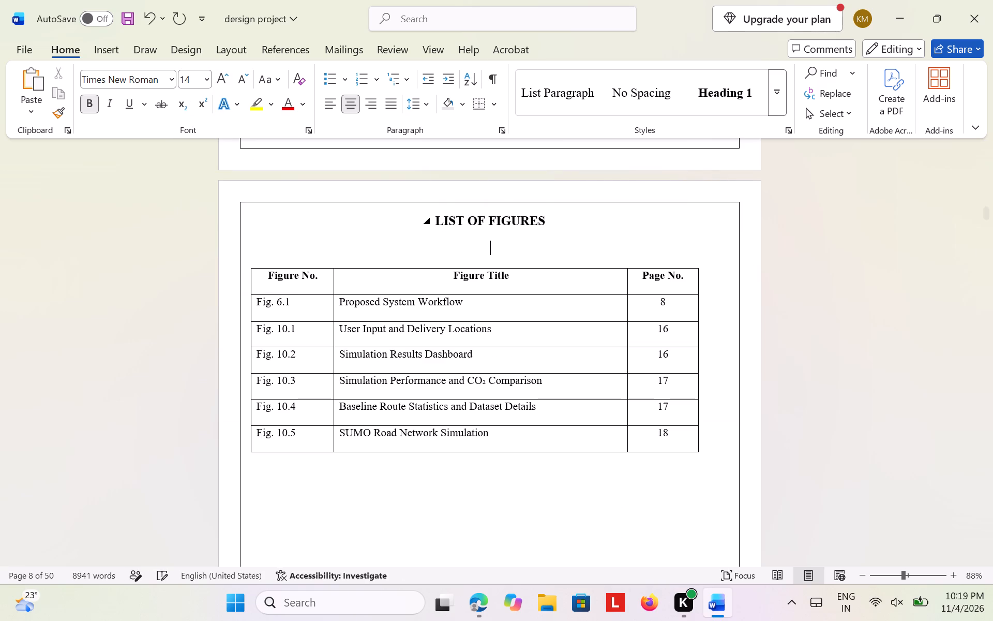
# Switch to Edge and examine the LIST OF FIGURES page layout in the sample report PDF.
pyautogui.click(485, 601)
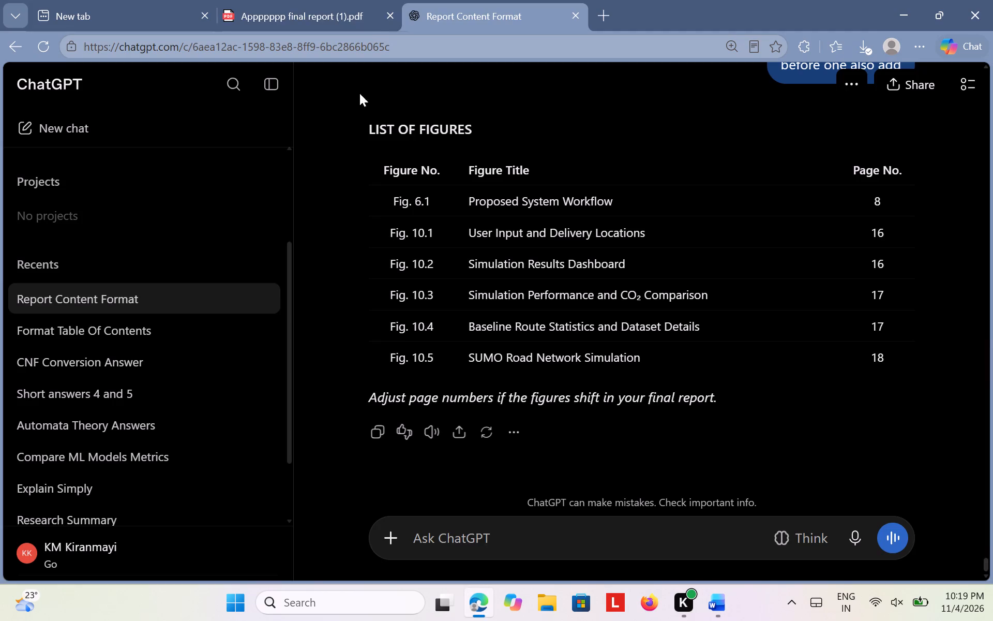
pyautogui.click(370, 0)
pyautogui.scroll(-1, 440, 321)
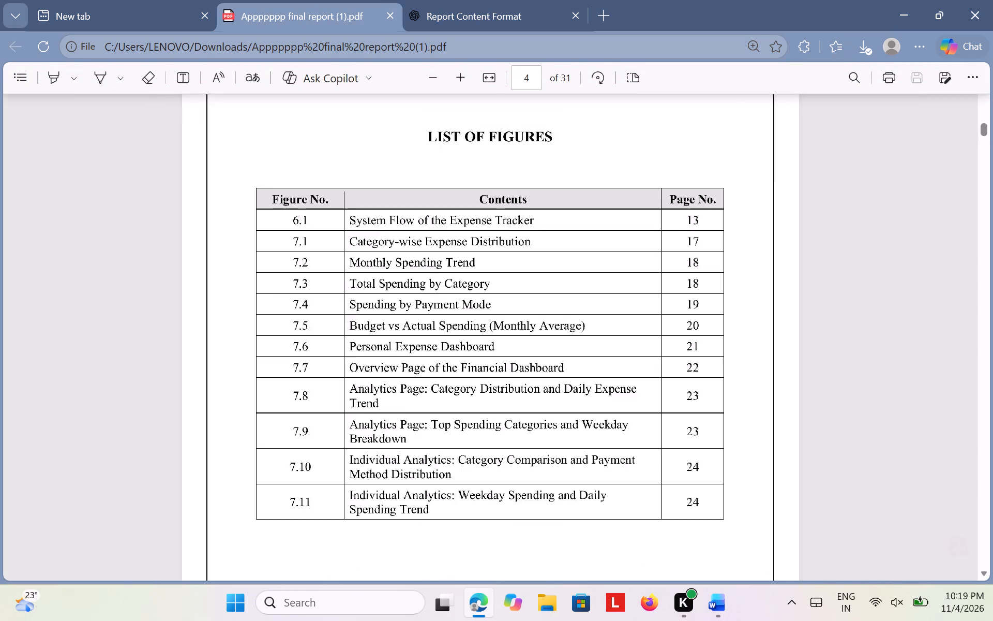
pyautogui.scroll(1, 440, 321)
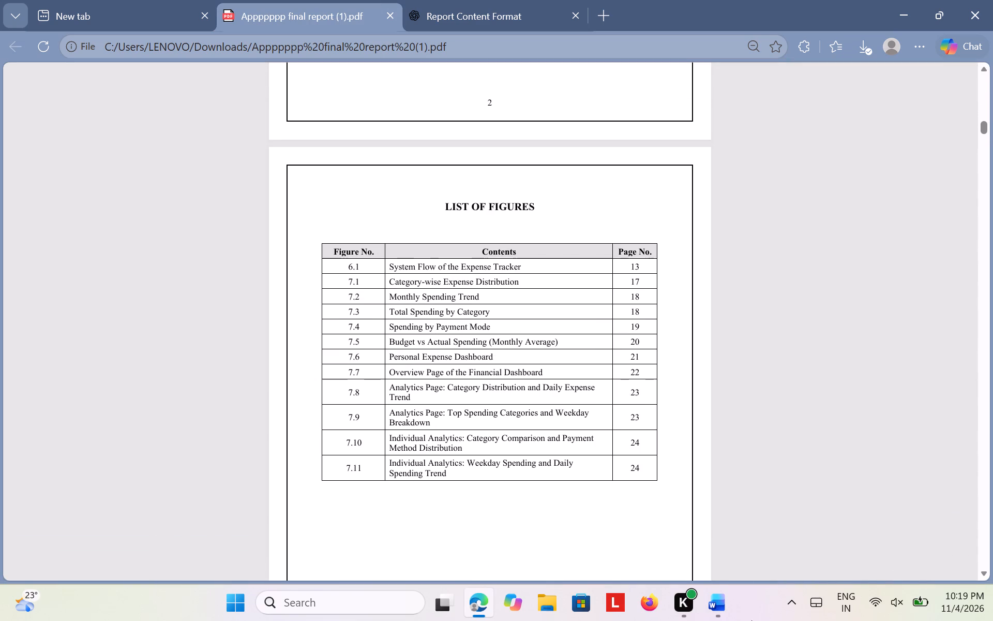
pyautogui.click(715, 584)
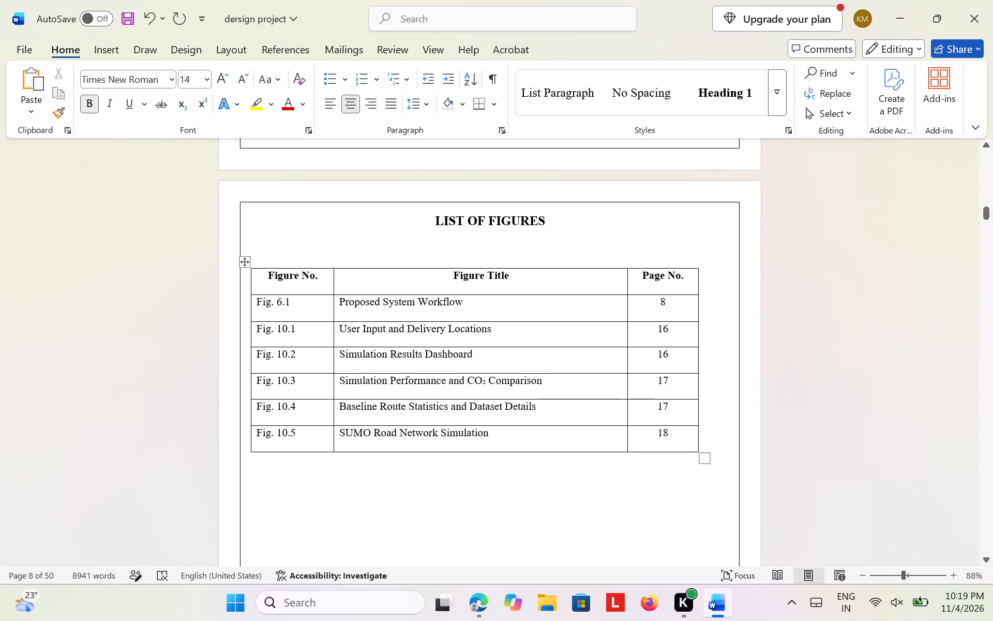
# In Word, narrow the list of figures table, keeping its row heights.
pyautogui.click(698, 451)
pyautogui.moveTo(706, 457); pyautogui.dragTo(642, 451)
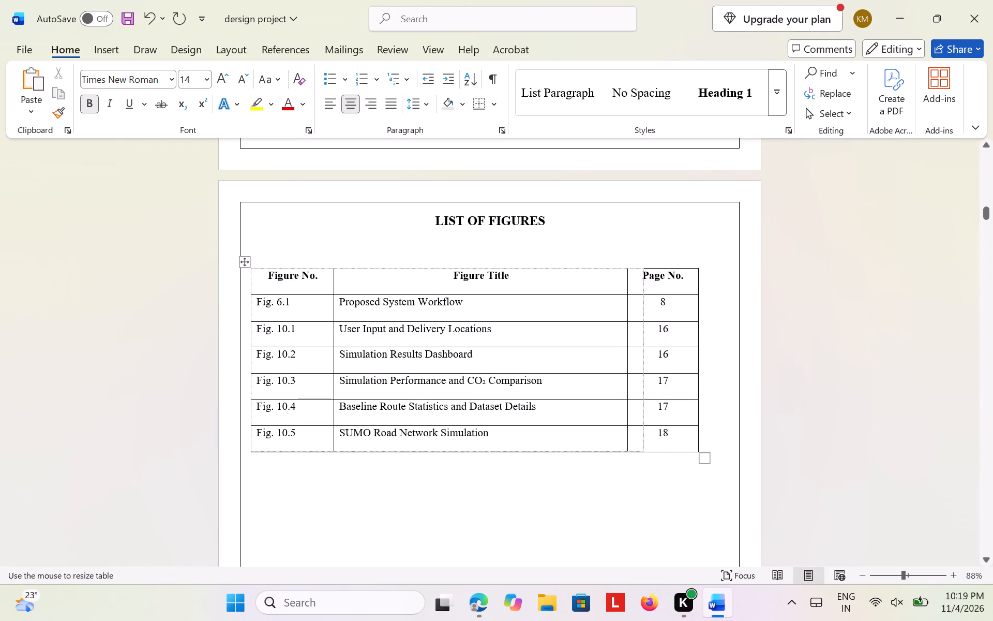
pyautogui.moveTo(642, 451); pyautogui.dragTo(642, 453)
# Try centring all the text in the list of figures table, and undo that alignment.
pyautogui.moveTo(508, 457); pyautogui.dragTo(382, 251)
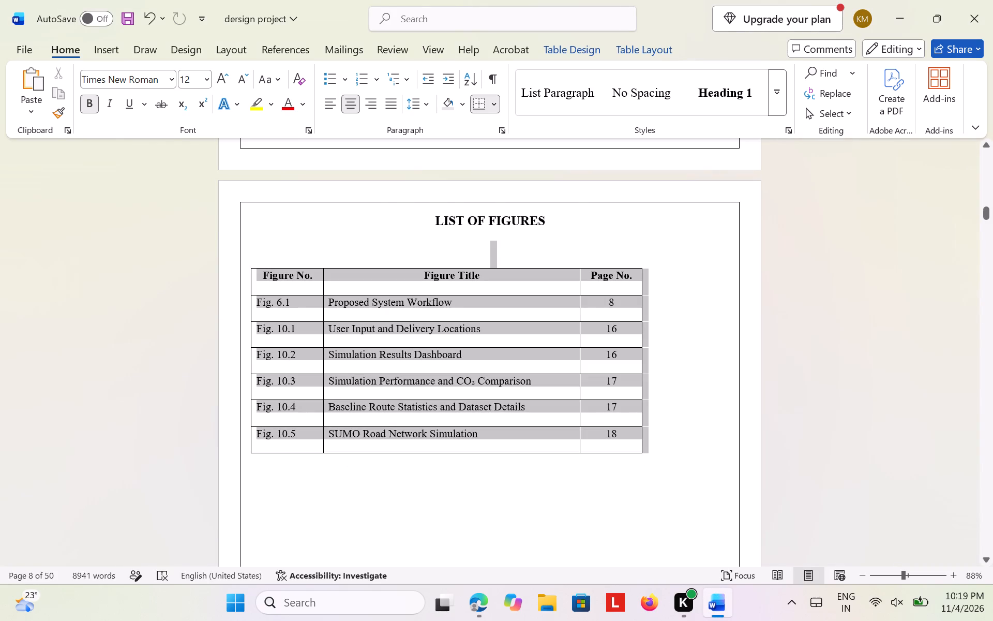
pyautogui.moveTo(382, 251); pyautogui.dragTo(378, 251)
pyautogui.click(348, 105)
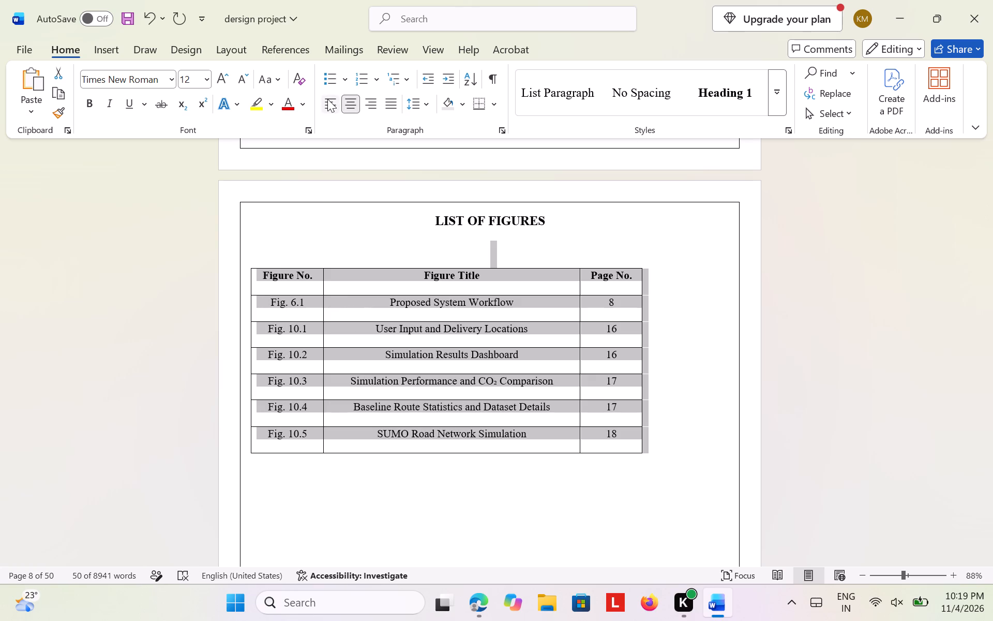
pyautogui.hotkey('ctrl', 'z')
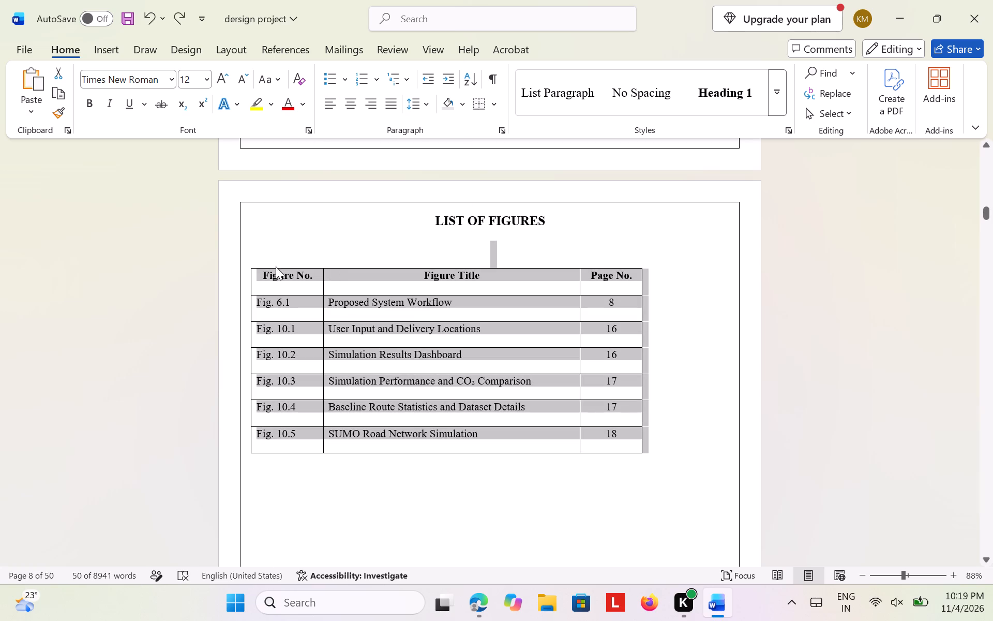
# Select the entire list of figures table and centre it horizontally on the page, keeping the cell text alignment.
pyautogui.click(260, 267)
pyautogui.moveTo(260, 267); pyautogui.dragTo(252, 312)
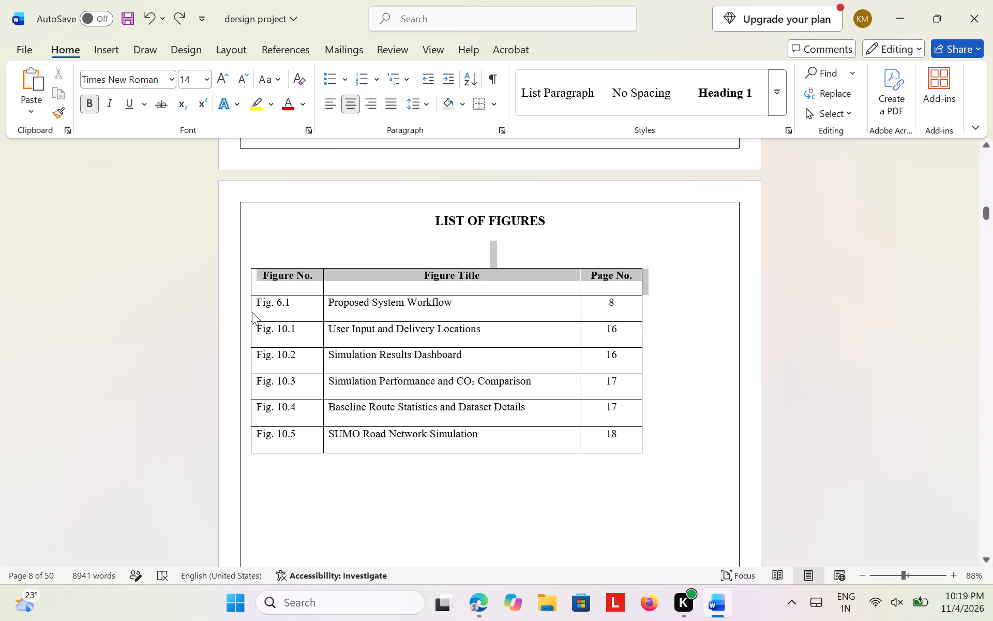
pyautogui.moveTo(252, 312); pyautogui.dragTo(249, 267)
pyautogui.click(249, 267)
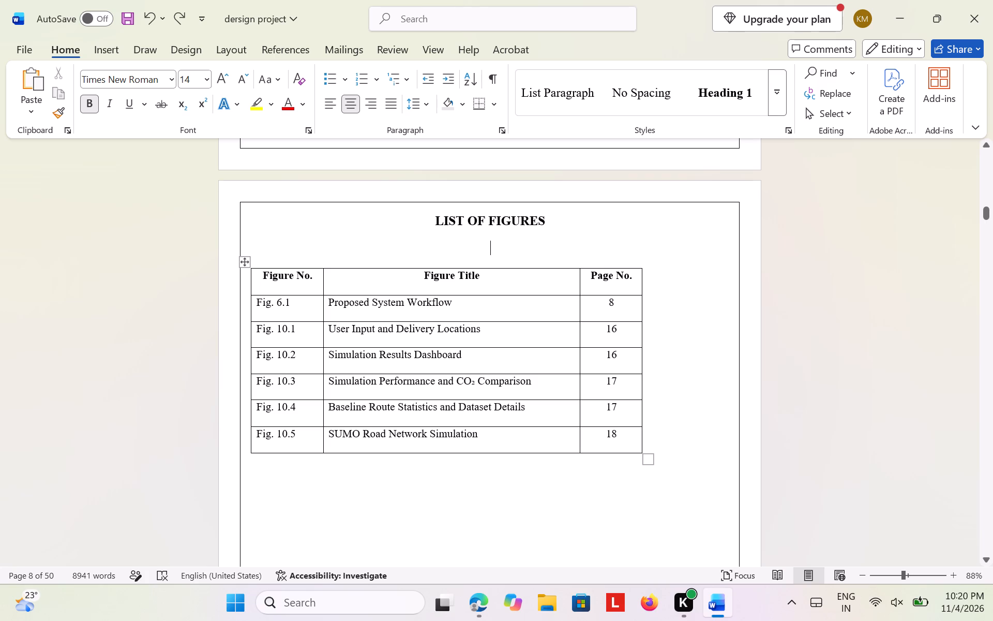
pyautogui.click(649, 460)
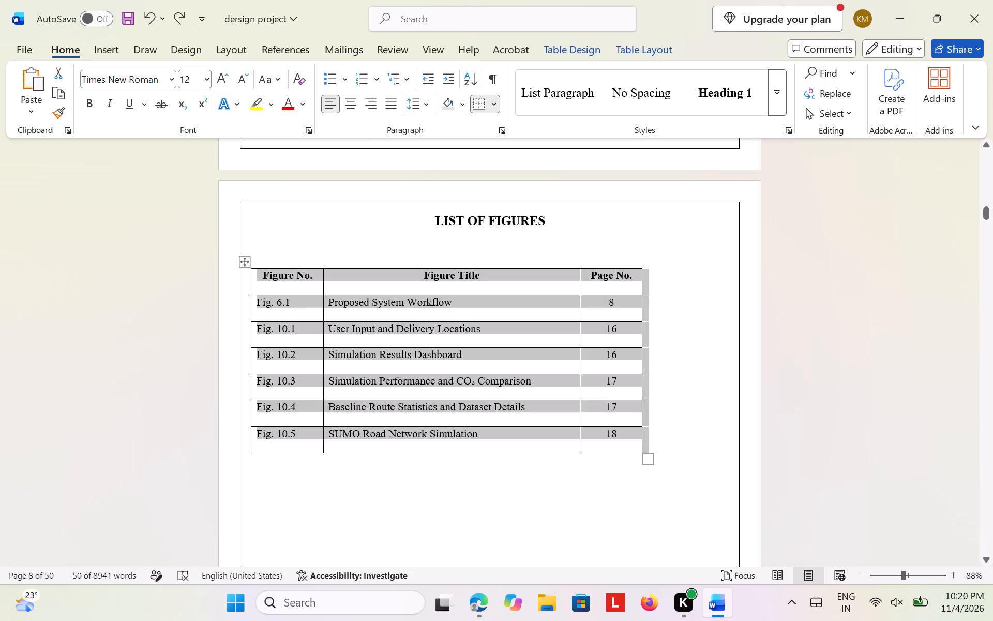
pyautogui.click(358, 109)
pyautogui.click(469, 511)
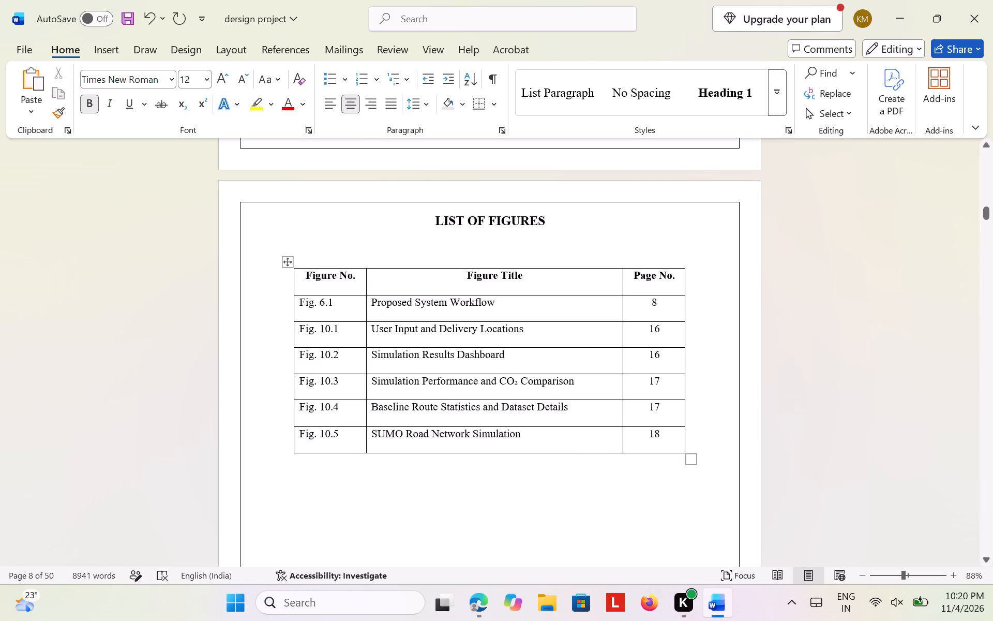
# Enlarge the centred list of figures table to nearly the page border's width, with slightly taller rows.
pyautogui.moveTo(693, 460); pyautogui.dragTo(731, 489)
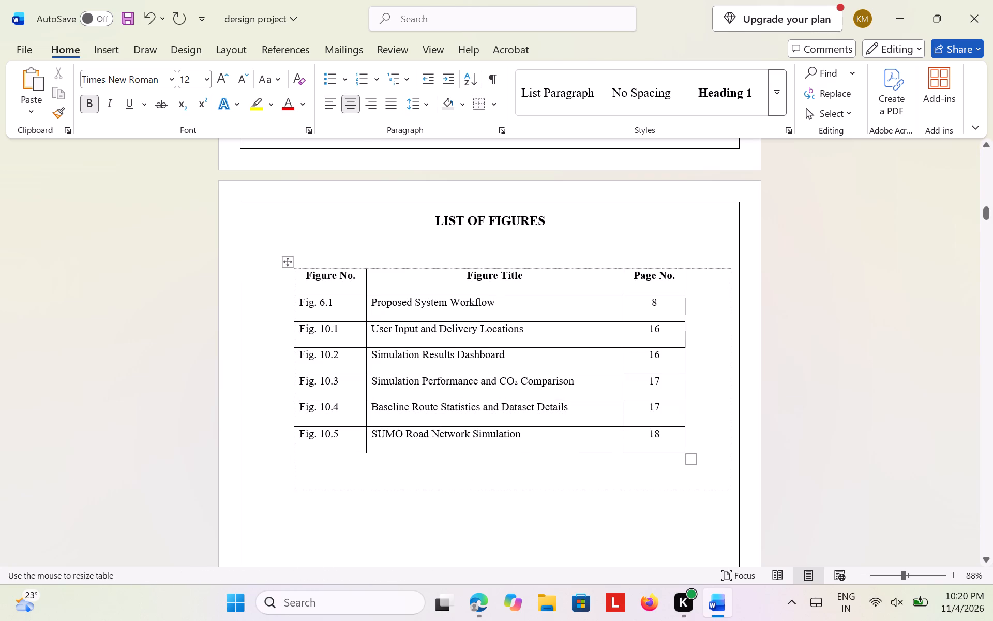
pyautogui.moveTo(731, 489); pyautogui.dragTo(732, 489)
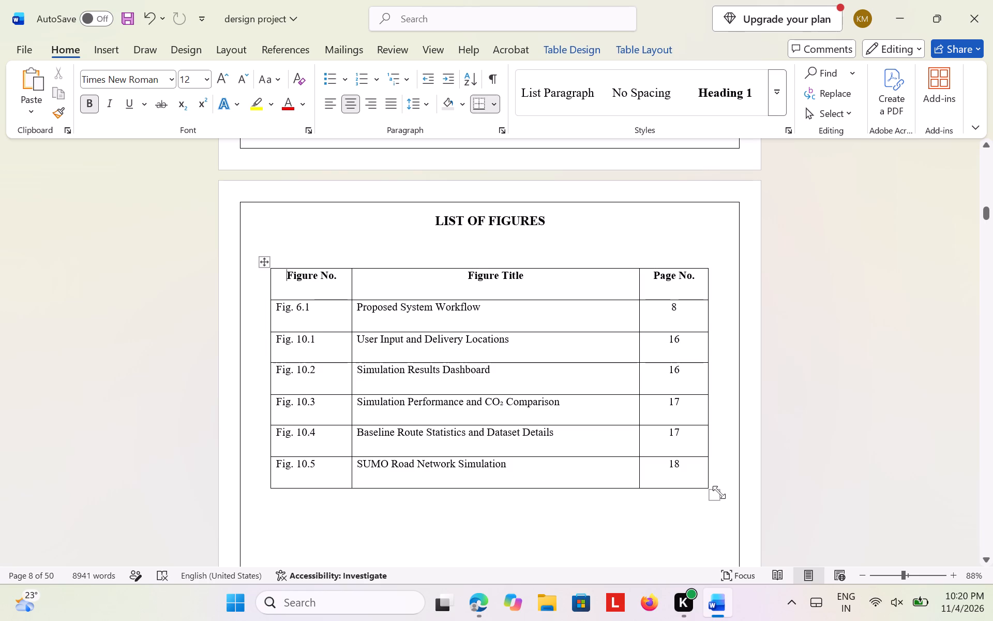
pyautogui.moveTo(714, 494); pyautogui.dragTo(704, 470)
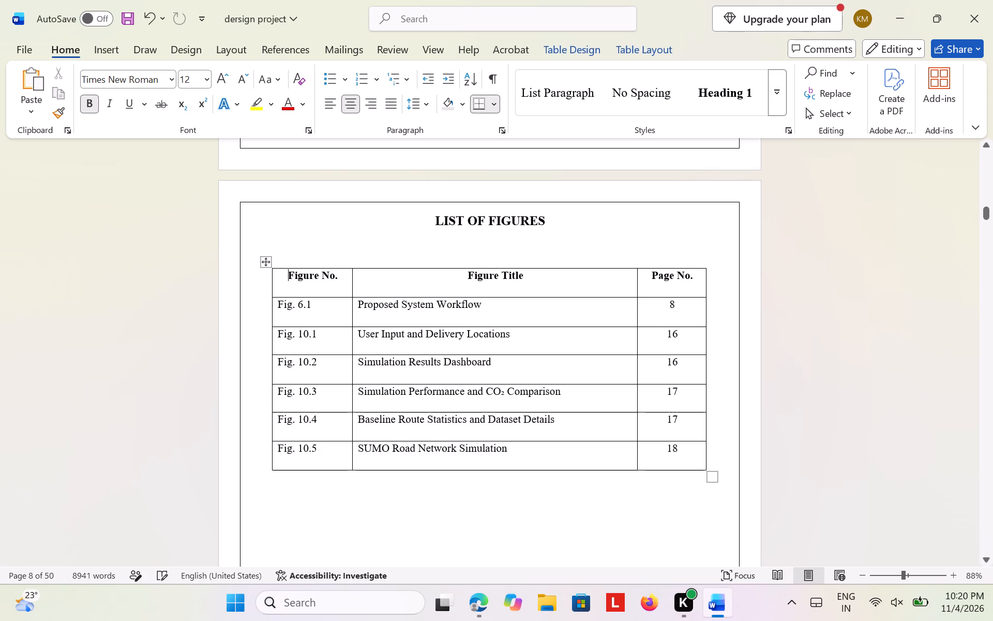
# Shade the header row of the list of figures table light grey, like the contents table's header.
pyautogui.scroll(2, 652, 539)
pyautogui.scroll(-1, 652, 539)
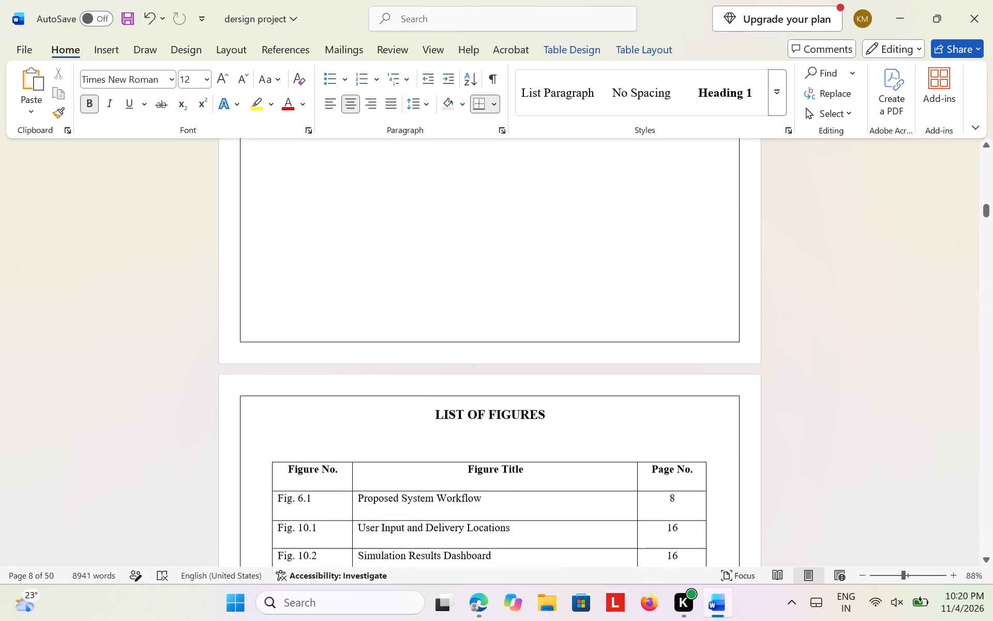
pyautogui.scroll(-1, 652, 539)
pyautogui.moveTo(695, 447); pyautogui.dragTo(303, 455)
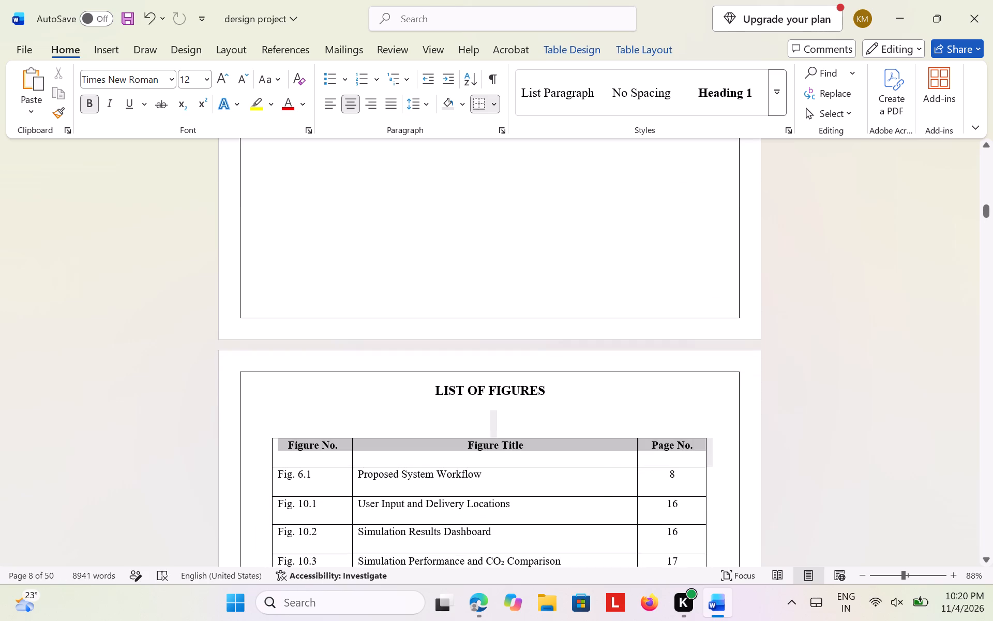
pyautogui.moveTo(303, 455); pyautogui.dragTo(303, 455)
pyautogui.click(557, 57)
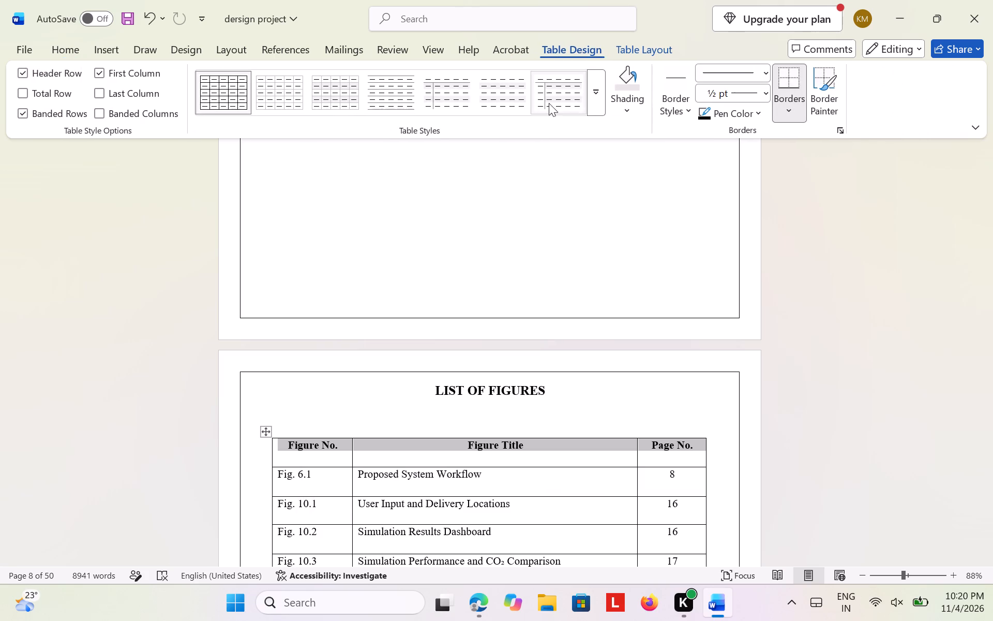
pyautogui.click(627, 87)
pyautogui.click(516, 307)
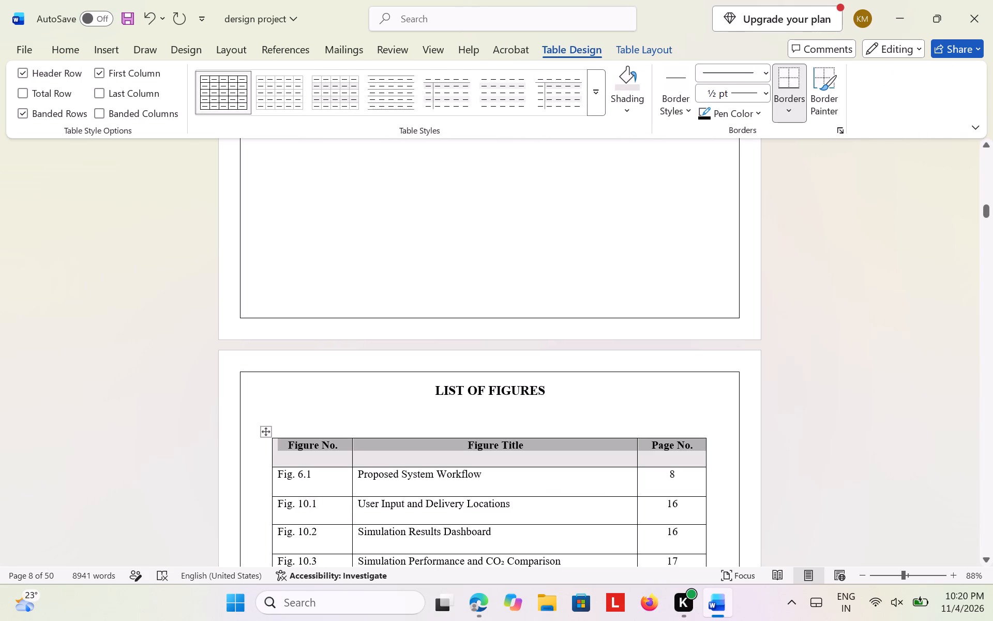
# Select the entire contents table and centre it horizontally on its page.
pyautogui.scroll(3, 516, 307)
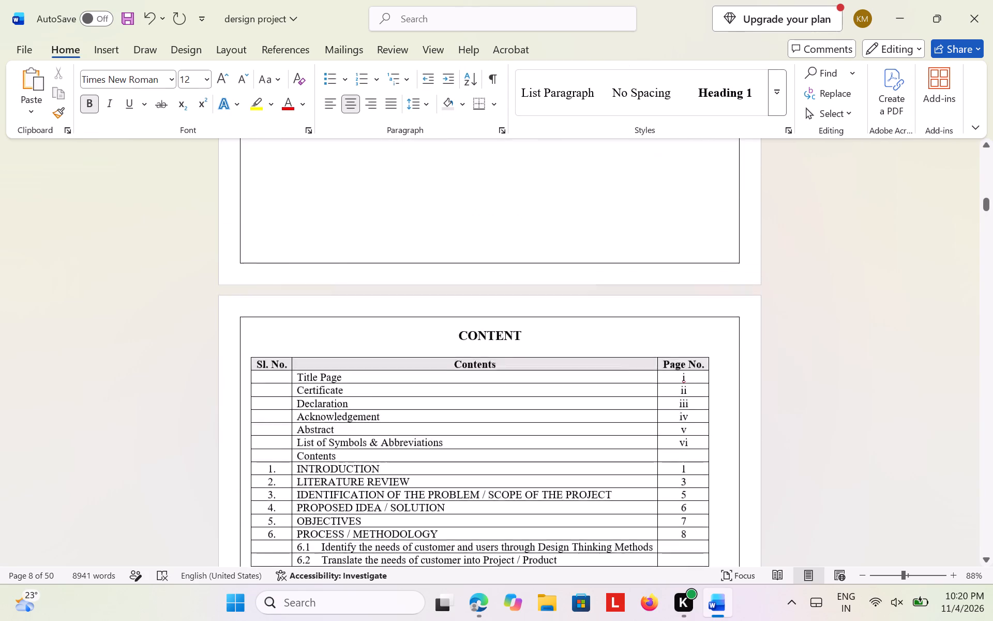
pyautogui.scroll(1, 516, 307)
pyautogui.scroll(-3, 516, 307)
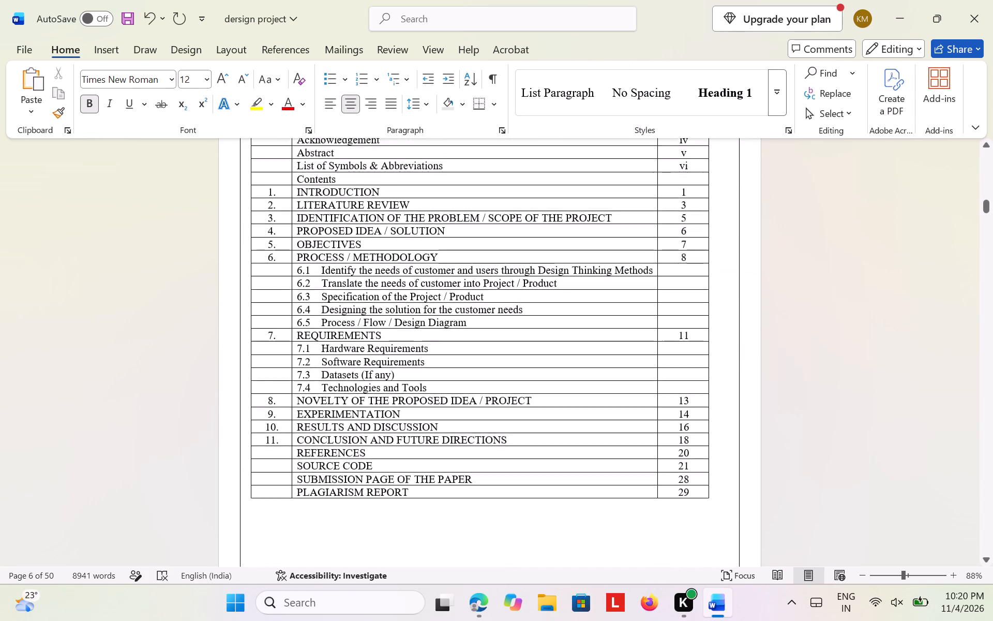
pyautogui.click(708, 484)
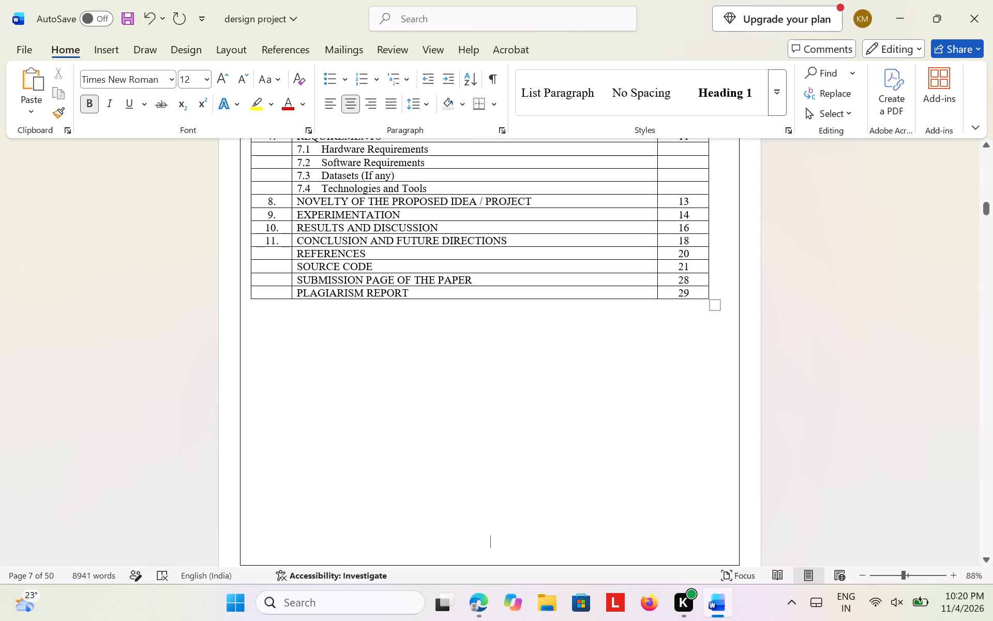
pyautogui.click(718, 307)
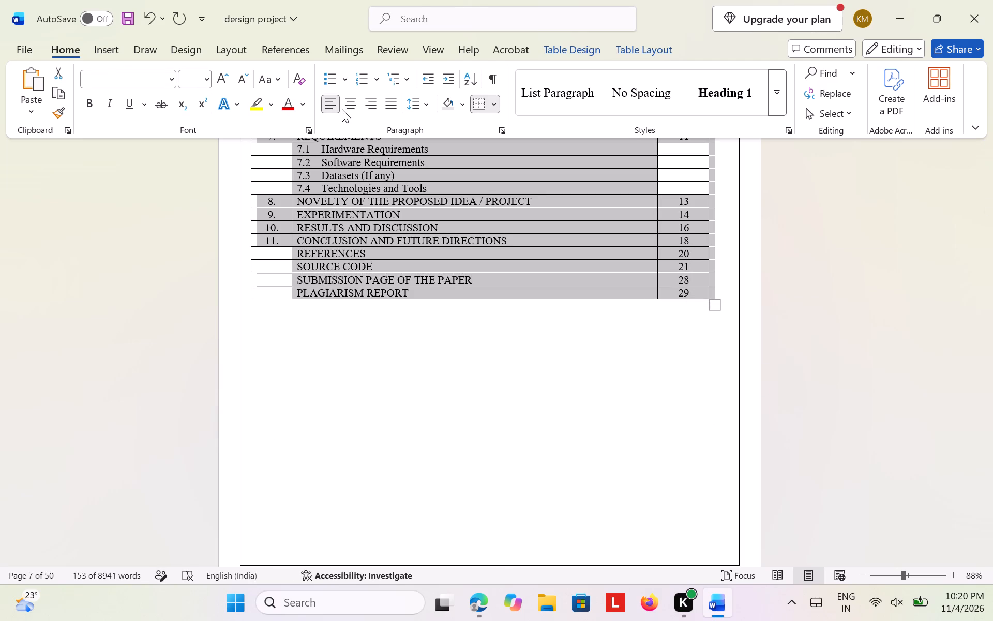
pyautogui.click(344, 108)
pyautogui.click(450, 434)
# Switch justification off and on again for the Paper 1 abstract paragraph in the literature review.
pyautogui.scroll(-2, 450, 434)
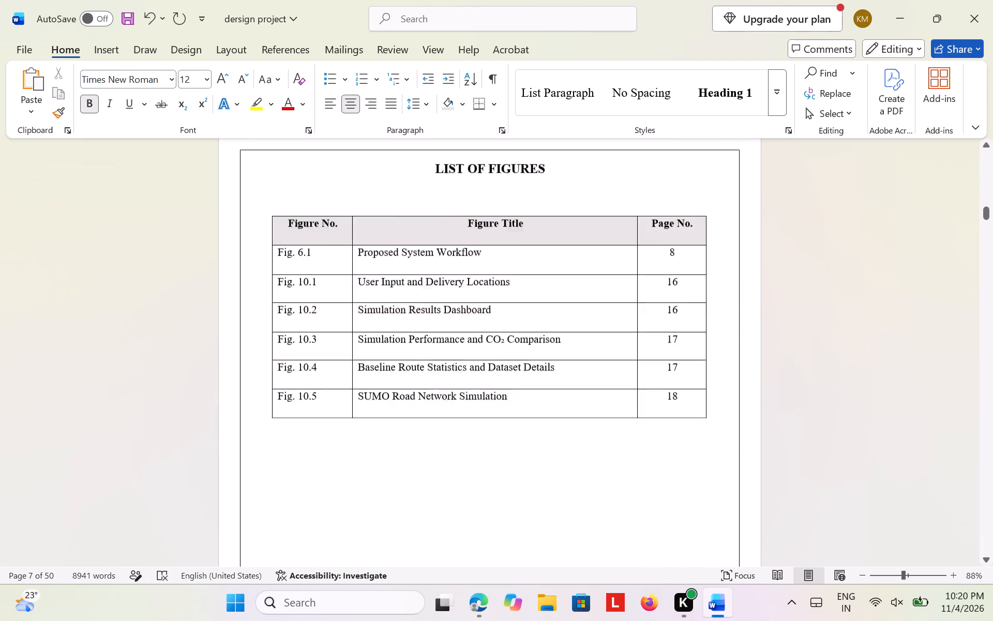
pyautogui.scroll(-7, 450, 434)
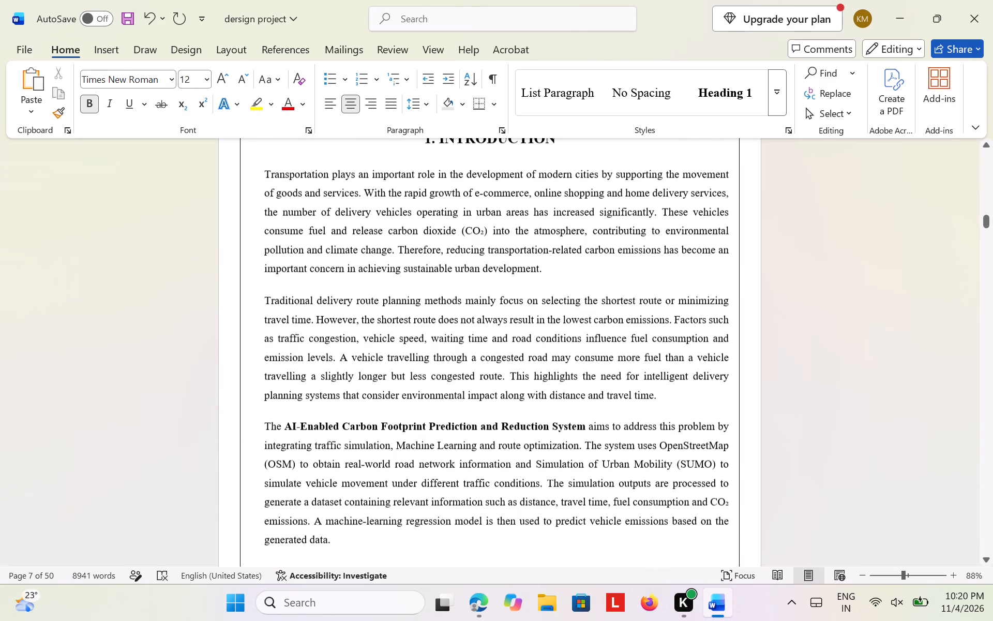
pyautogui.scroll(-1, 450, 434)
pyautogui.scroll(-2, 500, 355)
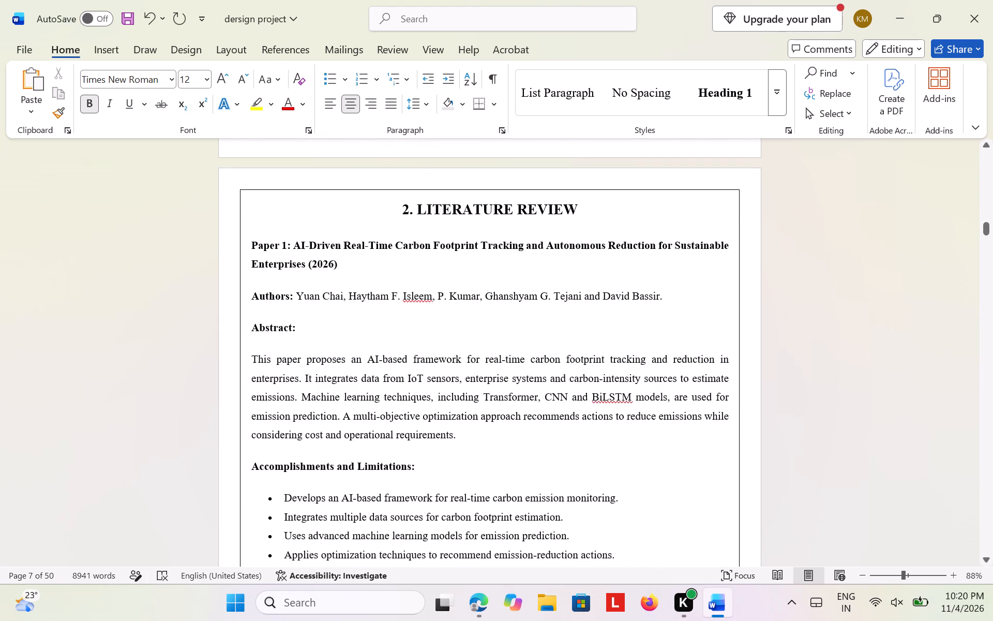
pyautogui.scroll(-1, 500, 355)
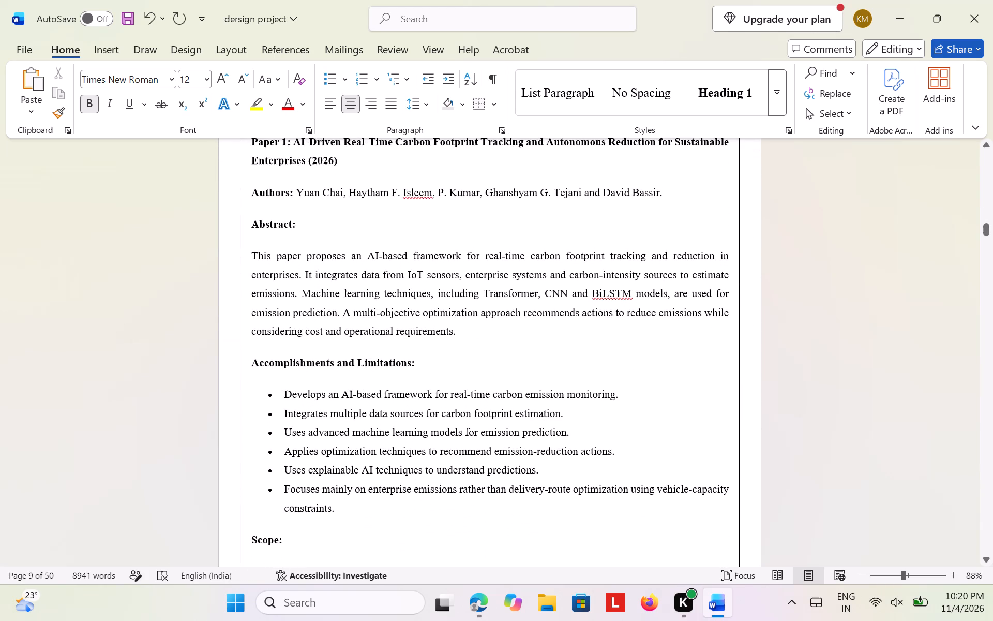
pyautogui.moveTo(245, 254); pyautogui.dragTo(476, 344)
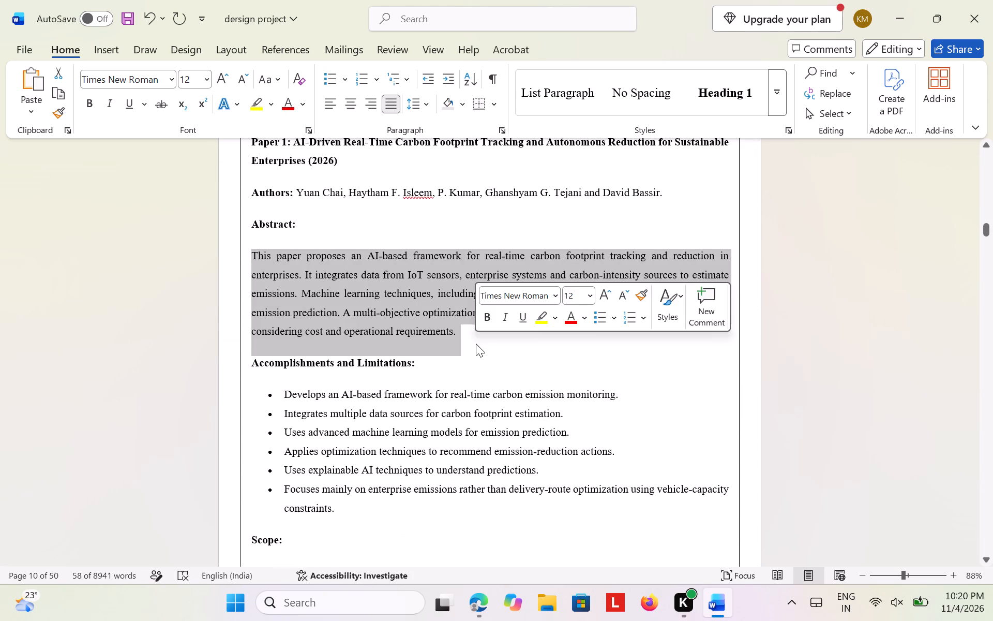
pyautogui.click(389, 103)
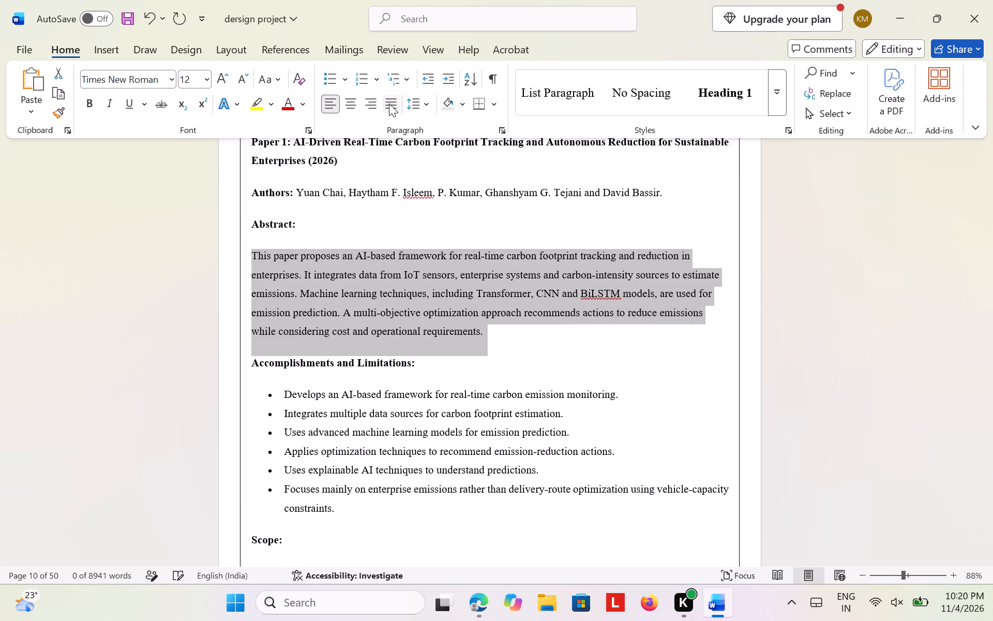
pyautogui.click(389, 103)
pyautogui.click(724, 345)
# Look through the literature review papers and the pages up to the report's end, checking text alignment and layout.
pyautogui.scroll(-5, 724, 345)
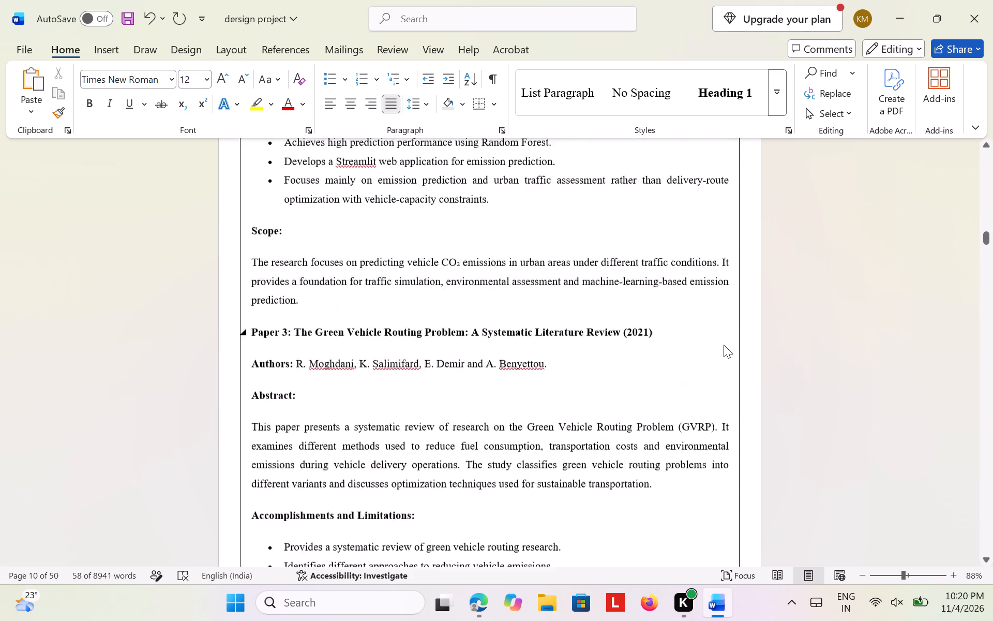
pyautogui.scroll(4, 724, 345)
pyautogui.scroll(-3, 724, 345)
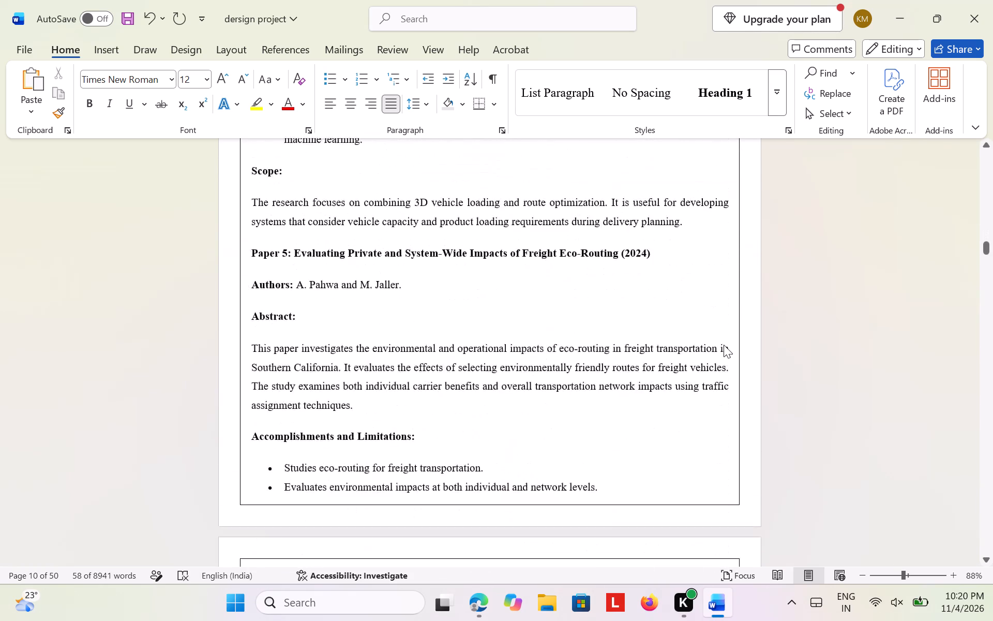
pyautogui.scroll(-9, 724, 345)
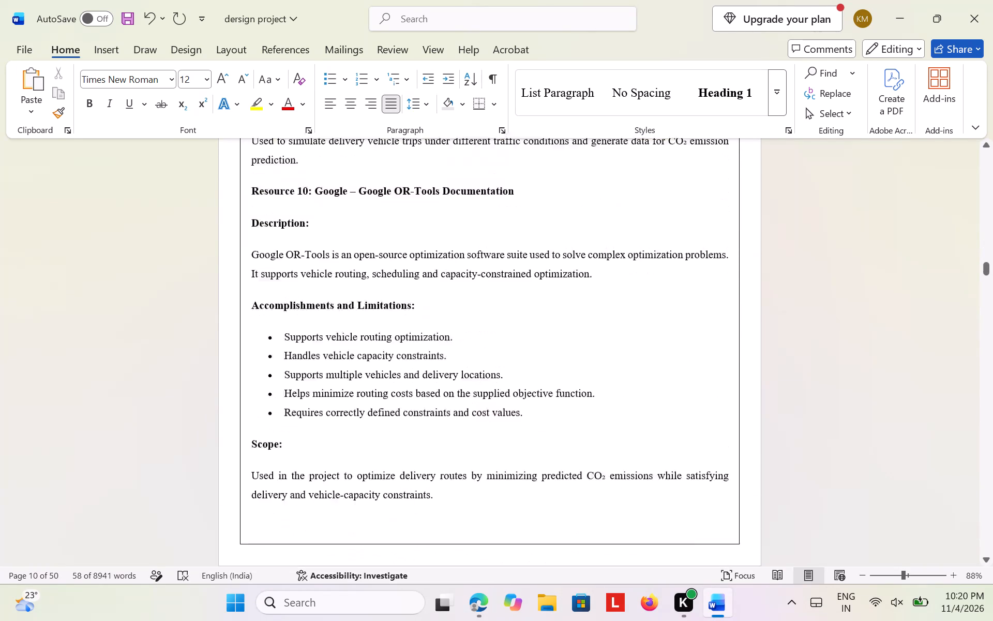
pyautogui.scroll(-2, 724, 345)
pyautogui.scroll(-20, 724, 345)
pyautogui.scroll(-20, 724, 345)
pyautogui.scroll(-20, 724, 345)
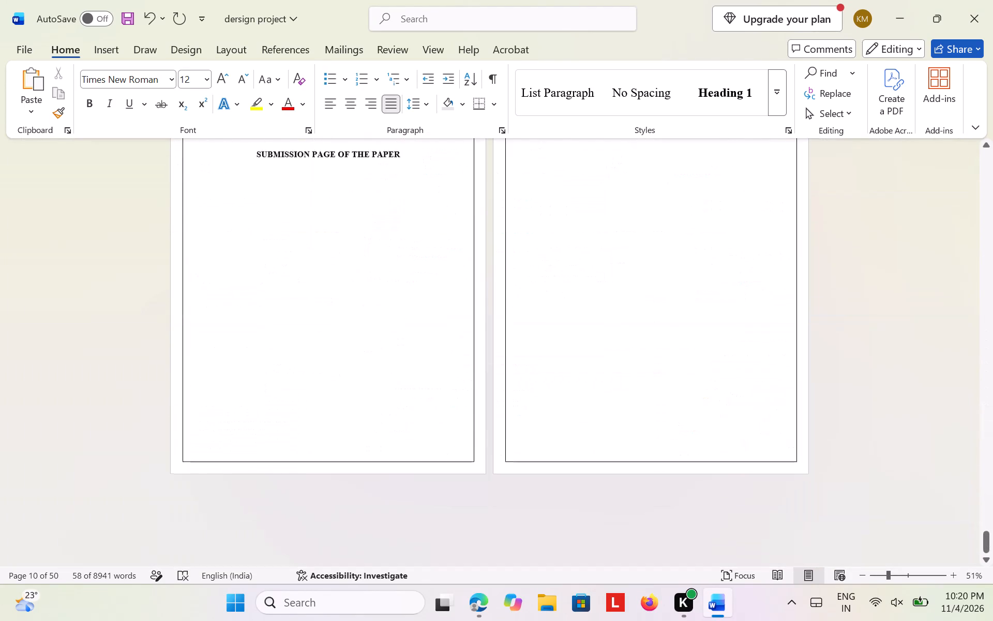
# Examine the title, certificate and declaration pages, including the supervisor's designation line on the certificate.
pyautogui.scroll(20, 724, 345)
pyautogui.scroll(13, 724, 345)
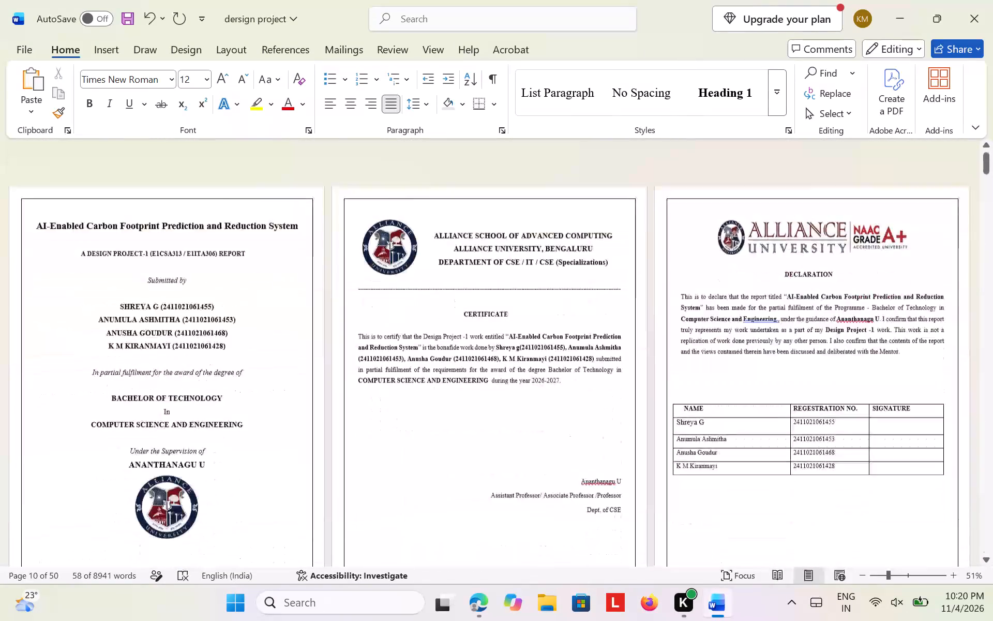
pyautogui.keyDown('ctrl'); pyautogui.scroll(1, 724, 345); pyautogui.keyUp('ctrl')
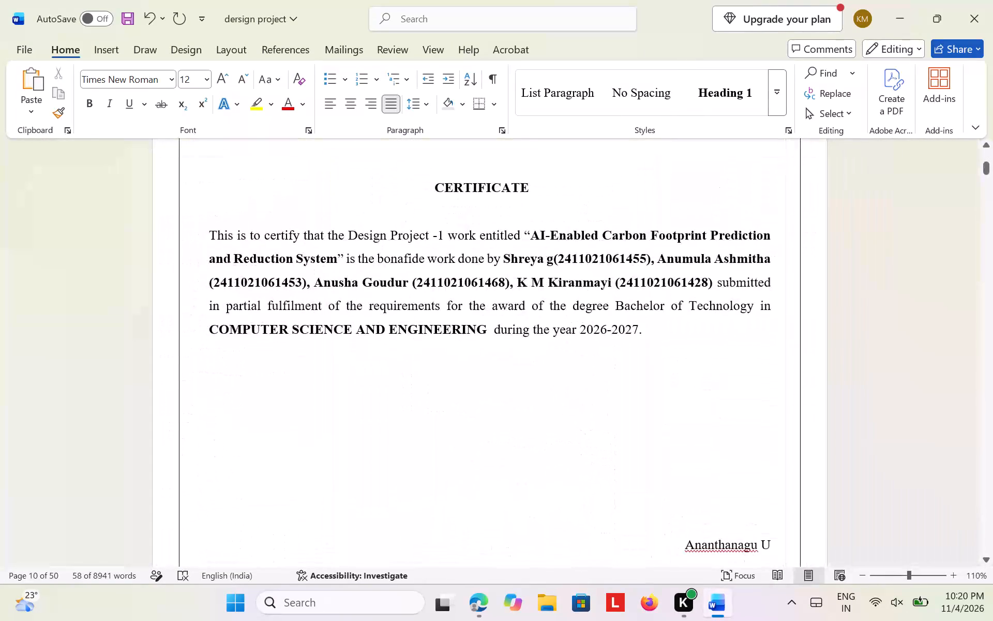
pyautogui.scroll(-2, 724, 345)
pyautogui.scroll(-5, 495, 329)
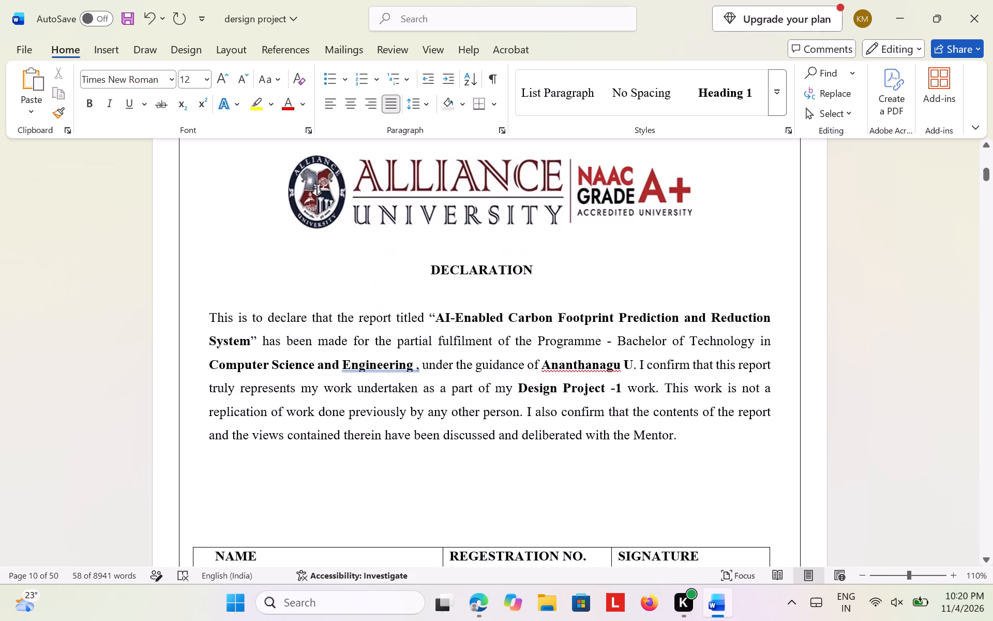
pyautogui.scroll(6, 495, 329)
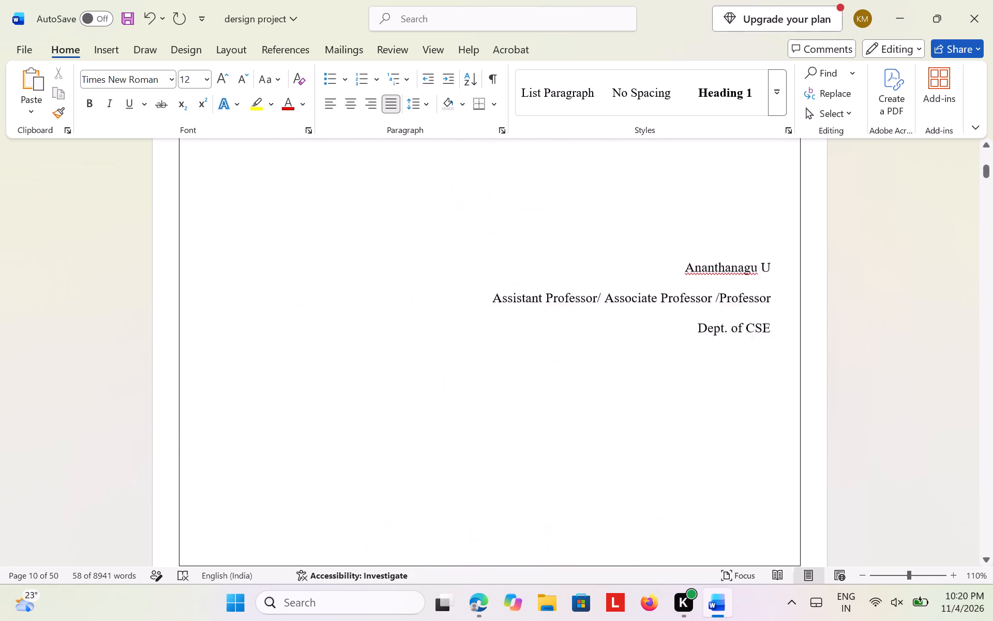
pyautogui.scroll(2, 495, 329)
pyautogui.moveTo(597, 511); pyautogui.dragTo(676, 527)
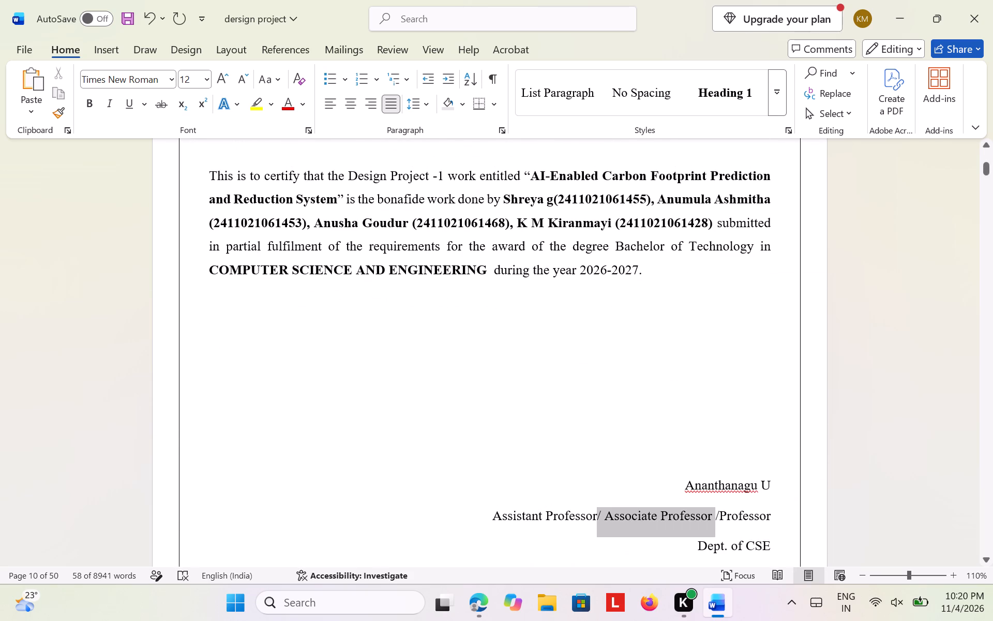
pyautogui.moveTo(676, 527); pyautogui.dragTo(592, 528)
pyautogui.click(428, 450)
pyautogui.scroll(-5, 428, 450)
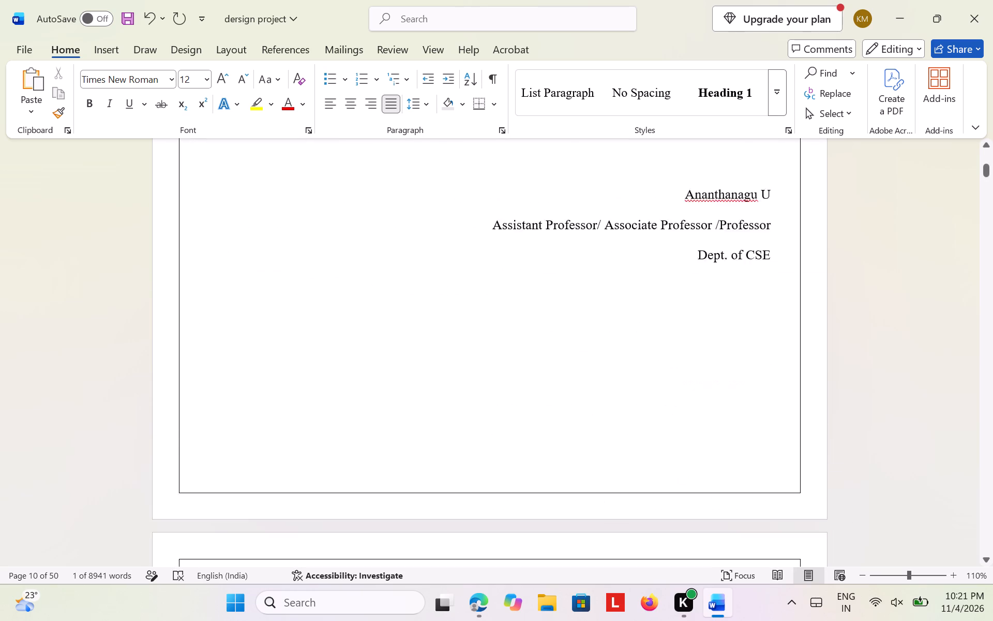
pyautogui.scroll(2, 428, 450)
# Review the formatting of the body chapters from the literature review through the requirements to the novelty section.
pyautogui.scroll(-20, 428, 450)
pyautogui.scroll(-14, 428, 450)
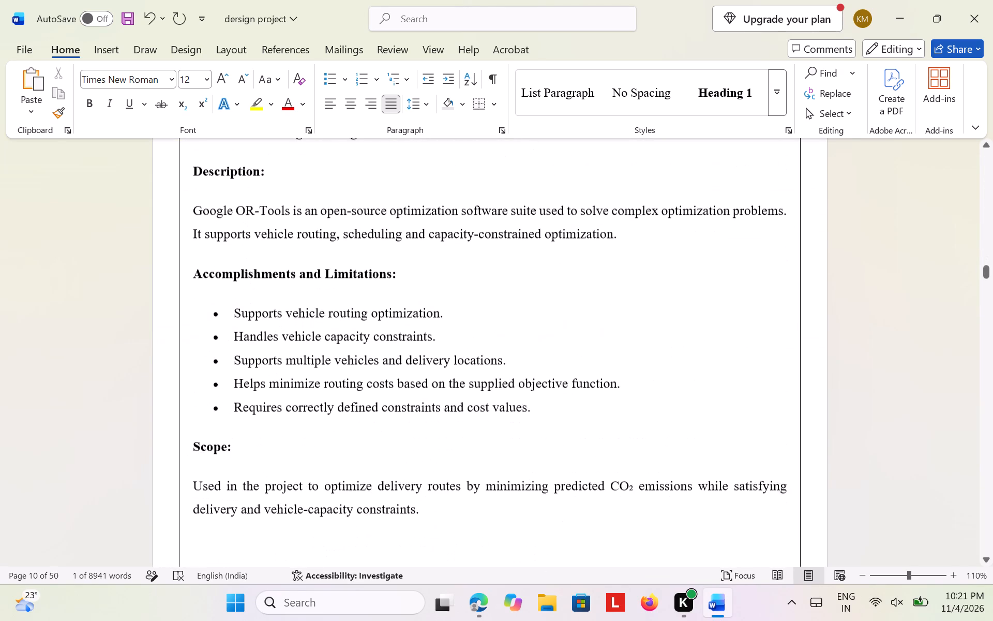
pyautogui.scroll(-20, 428, 450)
pyautogui.scroll(-3, 428, 450)
pyautogui.scroll(5, 428, 450)
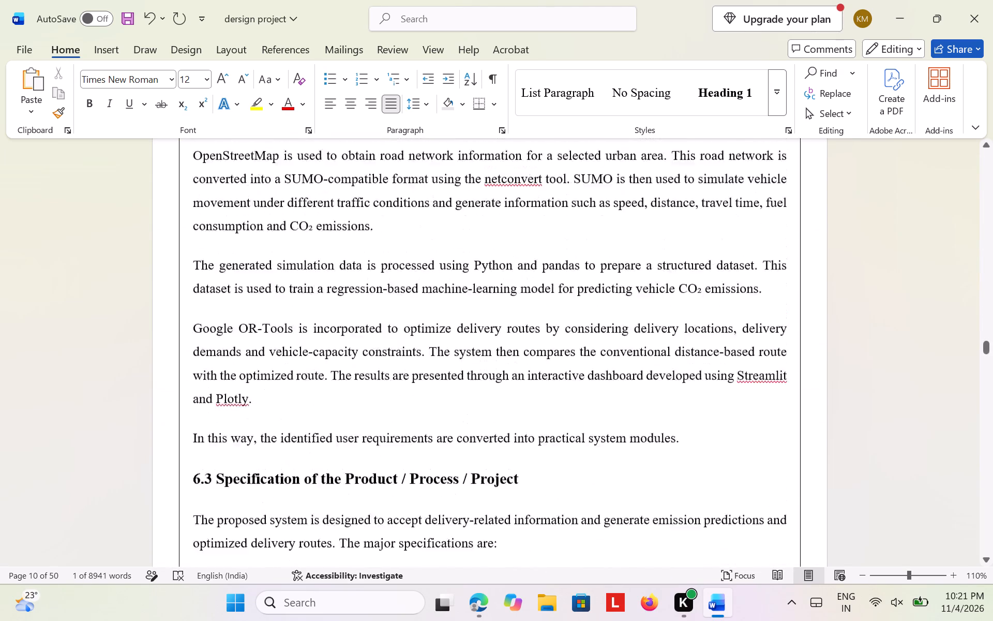
pyautogui.scroll(5, 428, 450)
pyautogui.scroll(-8, 428, 450)
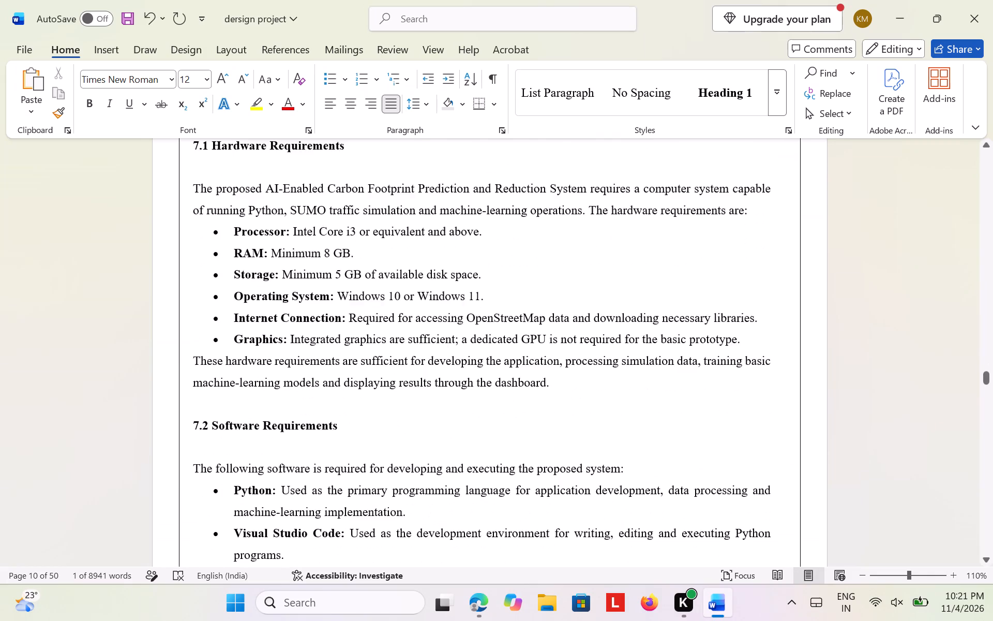
pyautogui.scroll(-6, 428, 450)
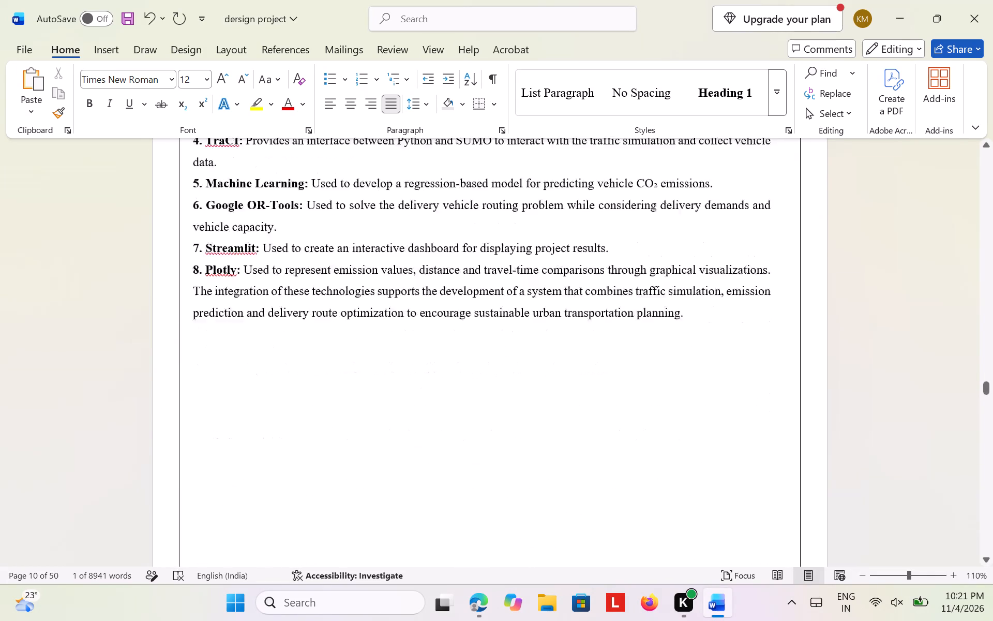
pyautogui.scroll(-2, 428, 450)
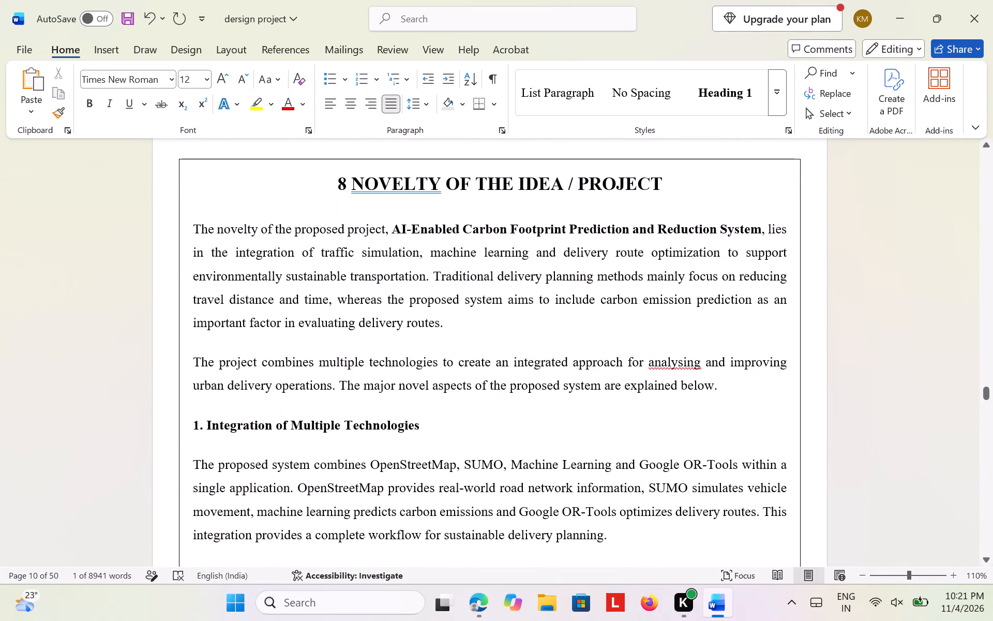
# Remove bold from "AI-Enabled Carbon Footprint Prediction and Reduction System" in the opening paragraph of section 8, Novelty.
pyautogui.moveTo(393, 225); pyautogui.dragTo(745, 230)
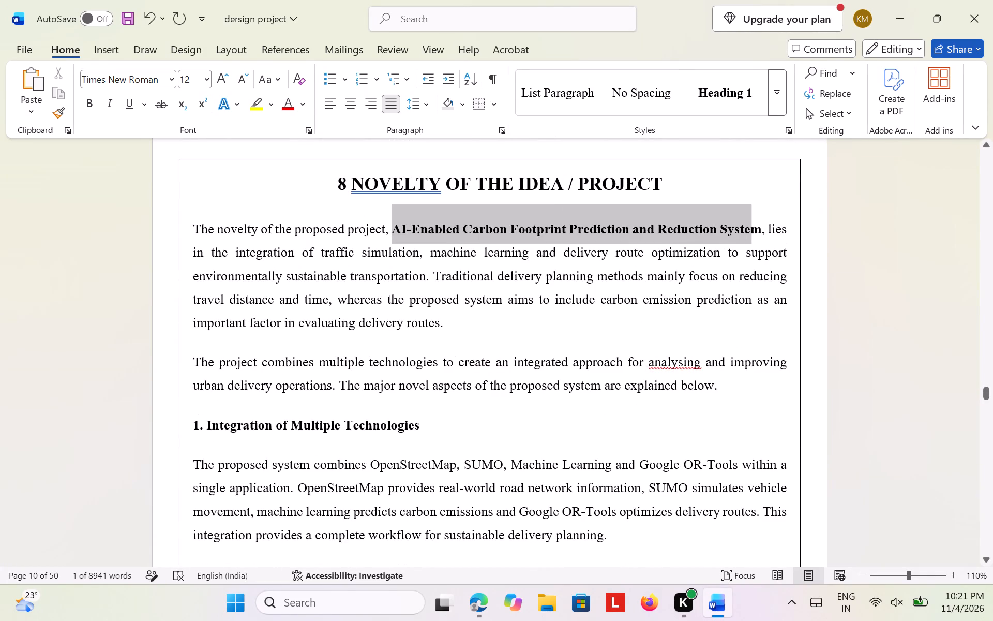
pyautogui.moveTo(745, 230); pyautogui.dragTo(757, 236)
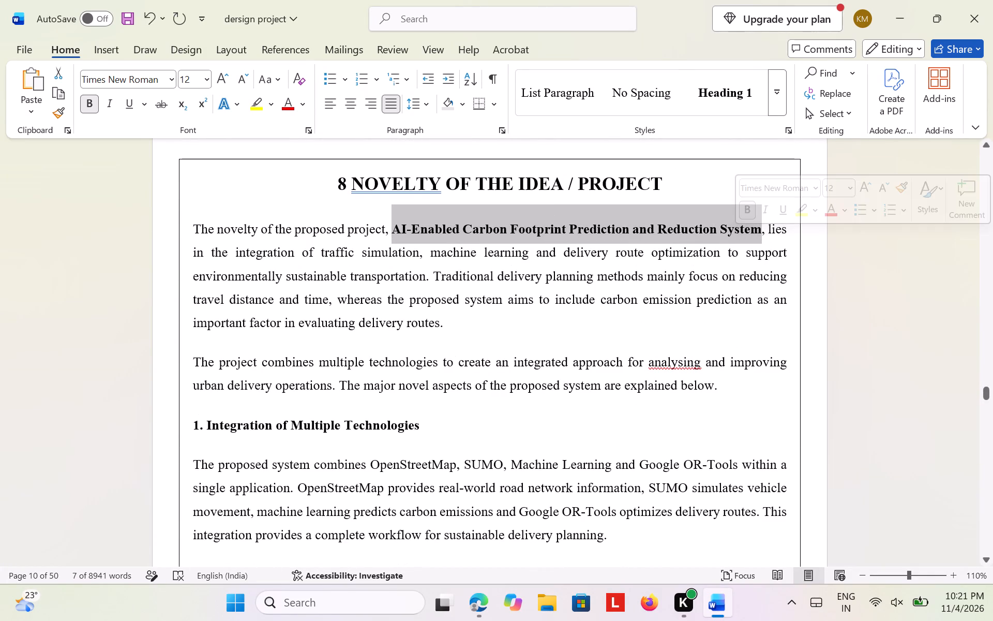
pyautogui.click(93, 92)
pyautogui.click(88, 103)
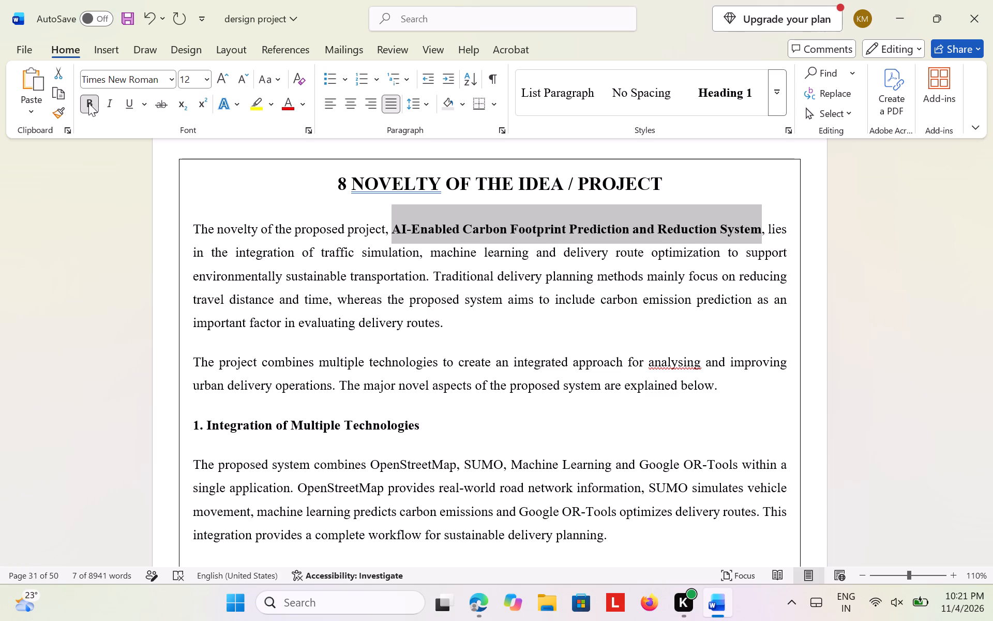
# Remove bold from the quoted project title "AI-Enabled Carbon Footprint Prediction and Reduction System" in the opening paragraph of section 11, Conclusion and Future Directions.
pyautogui.scroll(-10, 273, 397)
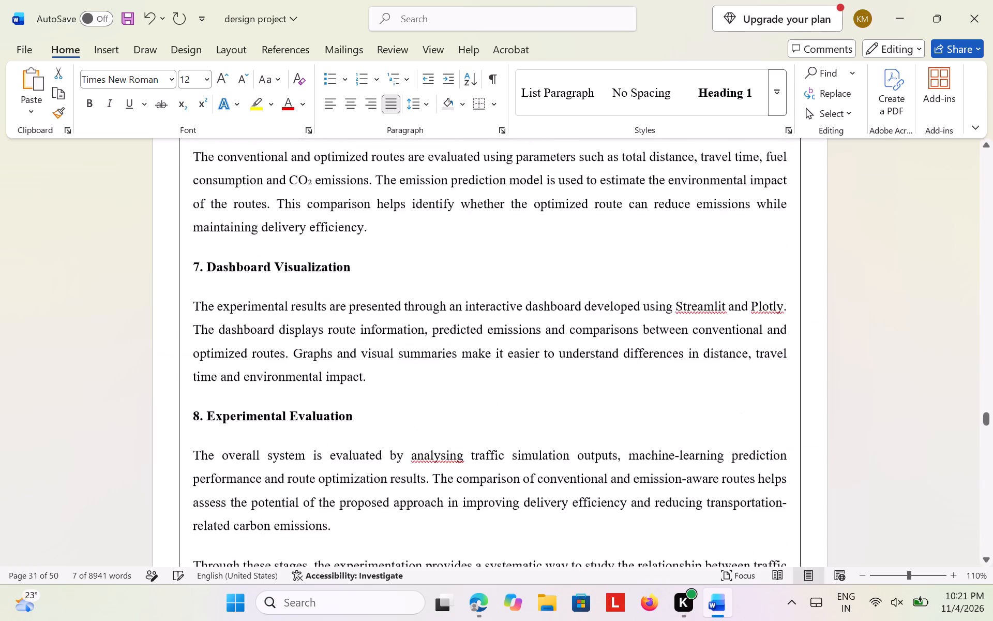
pyautogui.scroll(-7, 273, 397)
pyautogui.scroll(1, 273, 397)
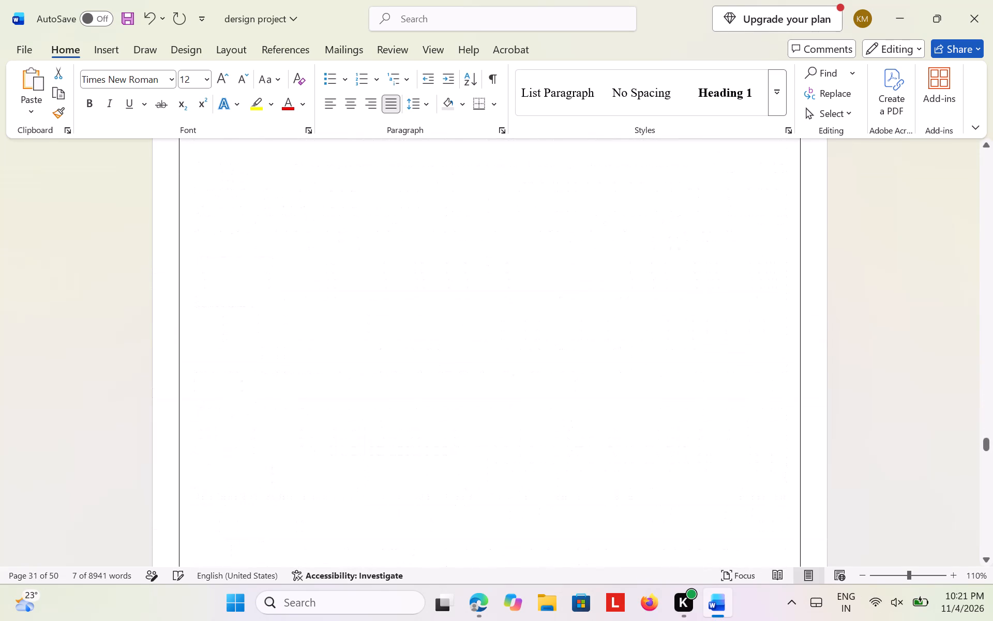
pyautogui.scroll(-2, 273, 397)
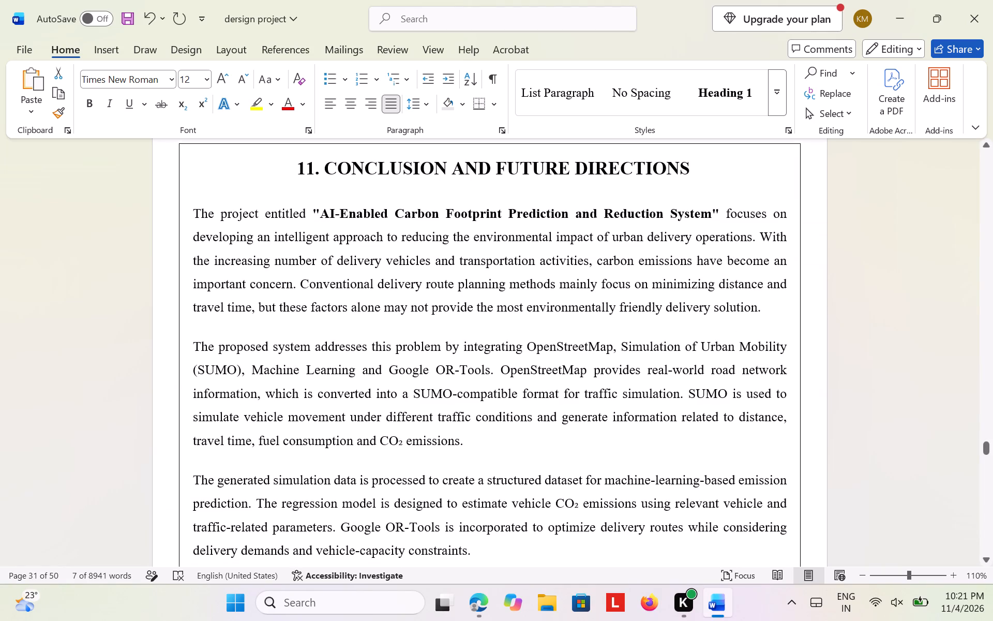
pyautogui.moveTo(313, 214); pyautogui.dragTo(701, 213)
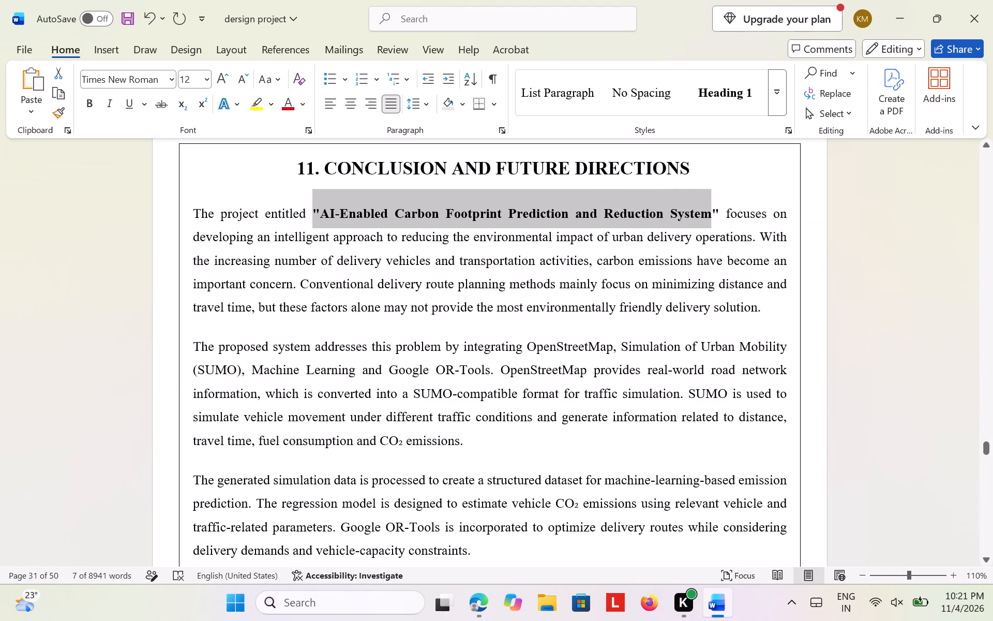
pyautogui.moveTo(701, 213); pyautogui.dragTo(716, 216)
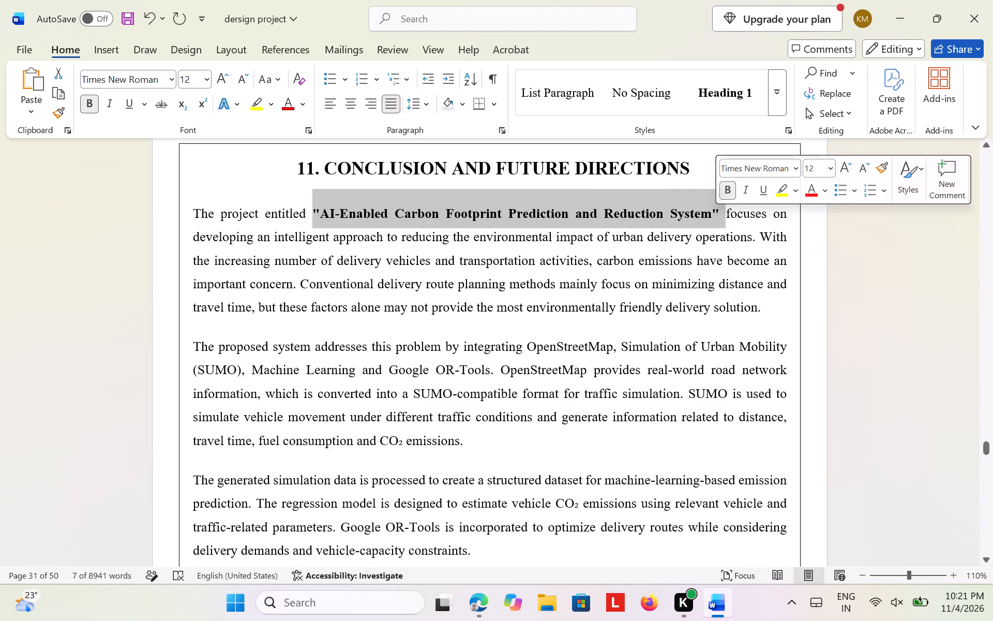
pyautogui.click(88, 104)
# Review the layout of the Future Directions, References and Source Code pages.
pyautogui.scroll(-3, 202, 254)
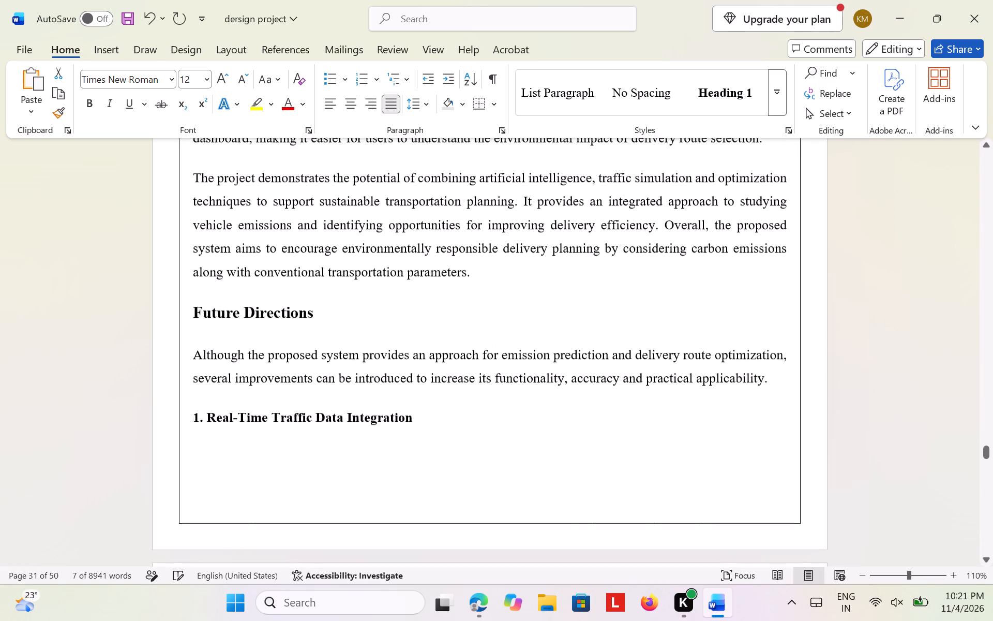
pyautogui.scroll(-5, 202, 254)
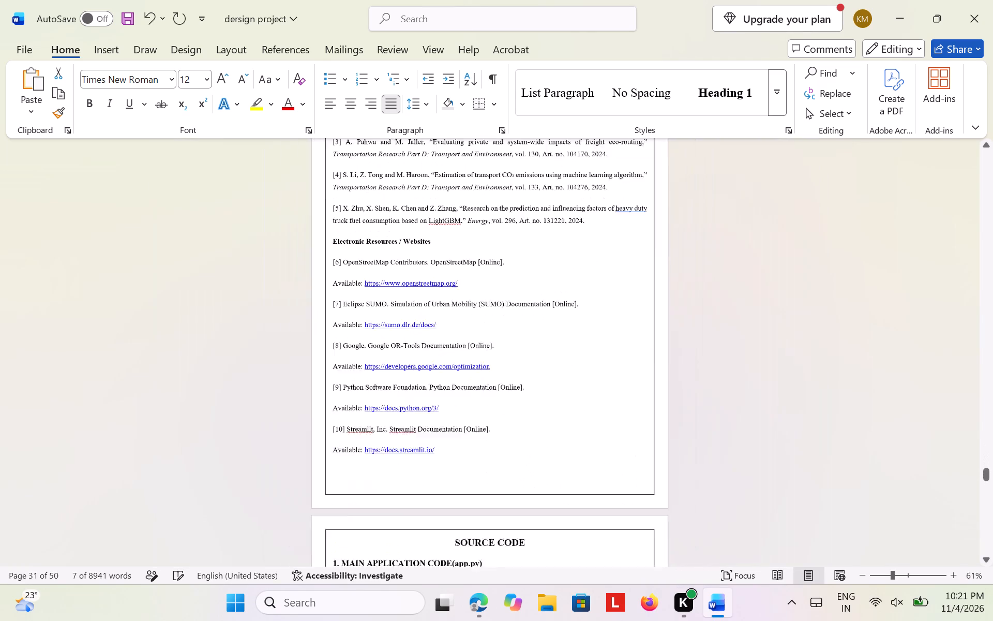
pyautogui.scroll(-15, 202, 254)
pyautogui.scroll(10, 202, 254)
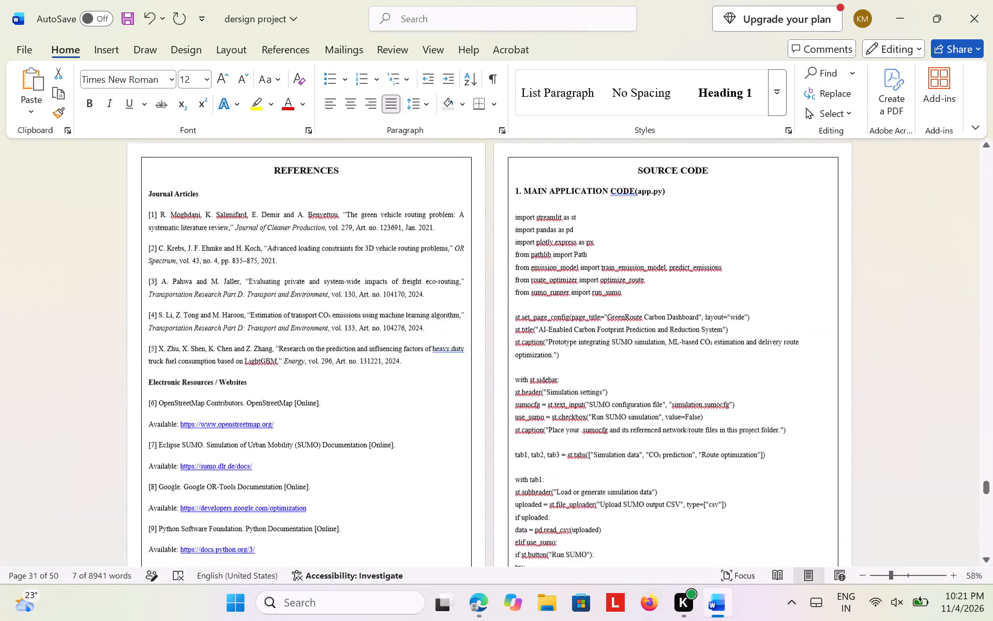
# Review the front matter from the title page, certificate and declaration through the acknowledgement and abstract to the contents table.
pyautogui.scroll(12, 202, 254)
pyautogui.scroll(20, 202, 254)
pyautogui.scroll(8, 202, 254)
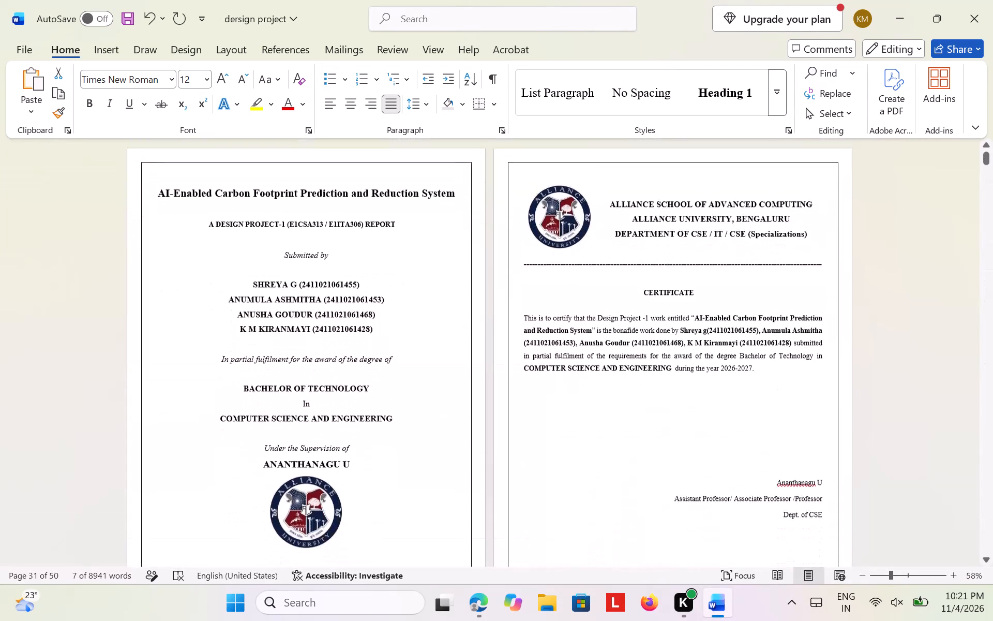
pyautogui.scroll(2, 266, 382)
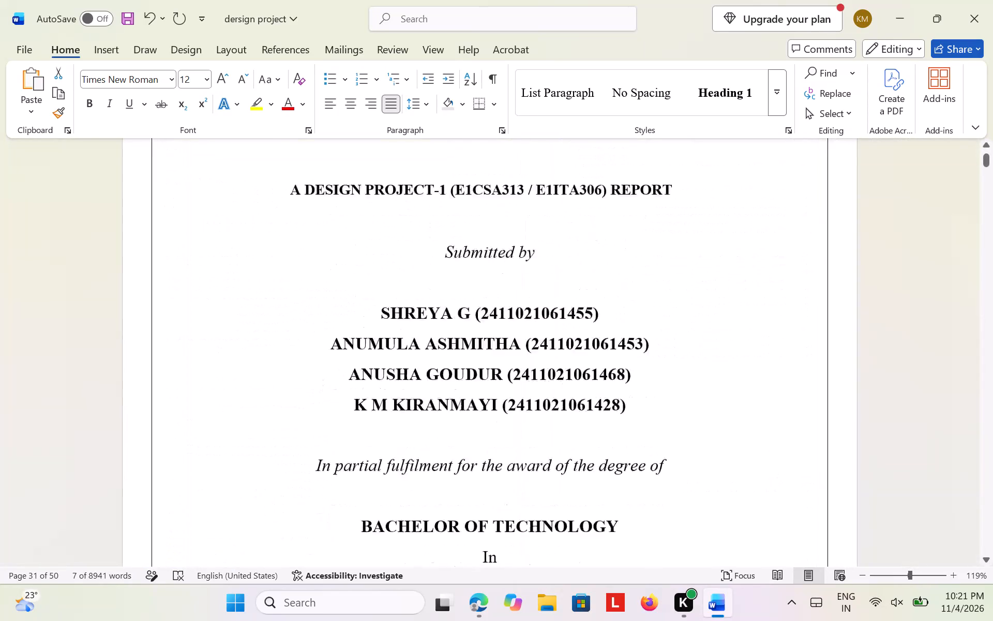
pyautogui.scroll(3, 266, 382)
pyautogui.scroll(-2, 488, 384)
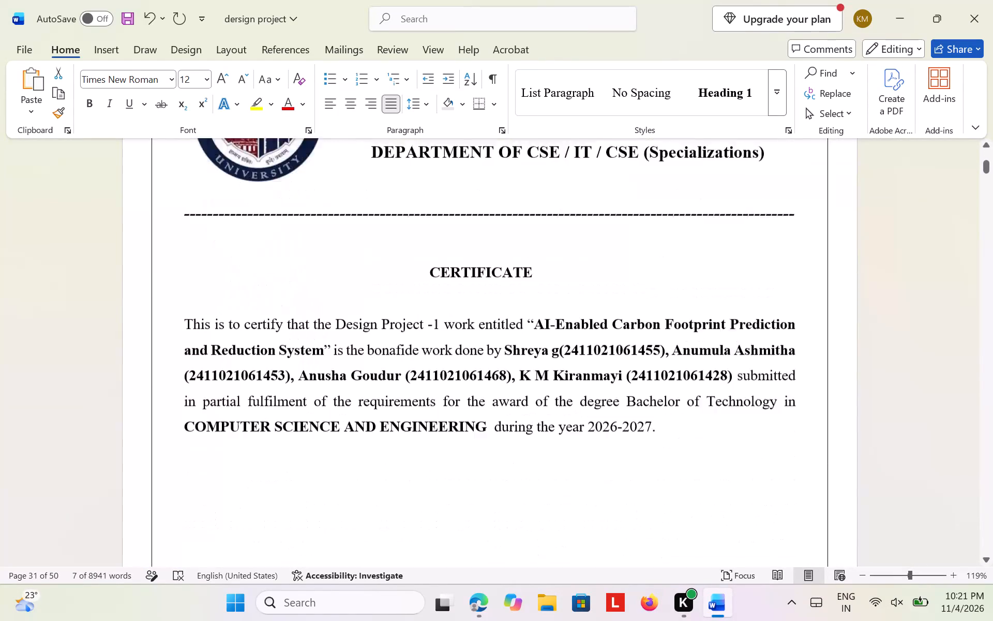
pyautogui.scroll(-4, 488, 384)
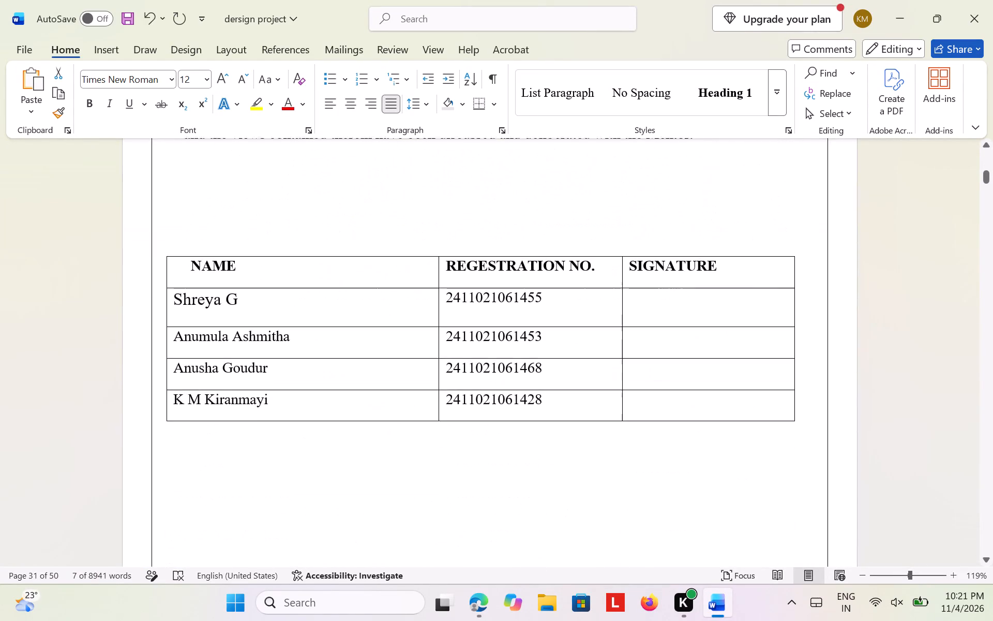
pyautogui.scroll(-5, 488, 384)
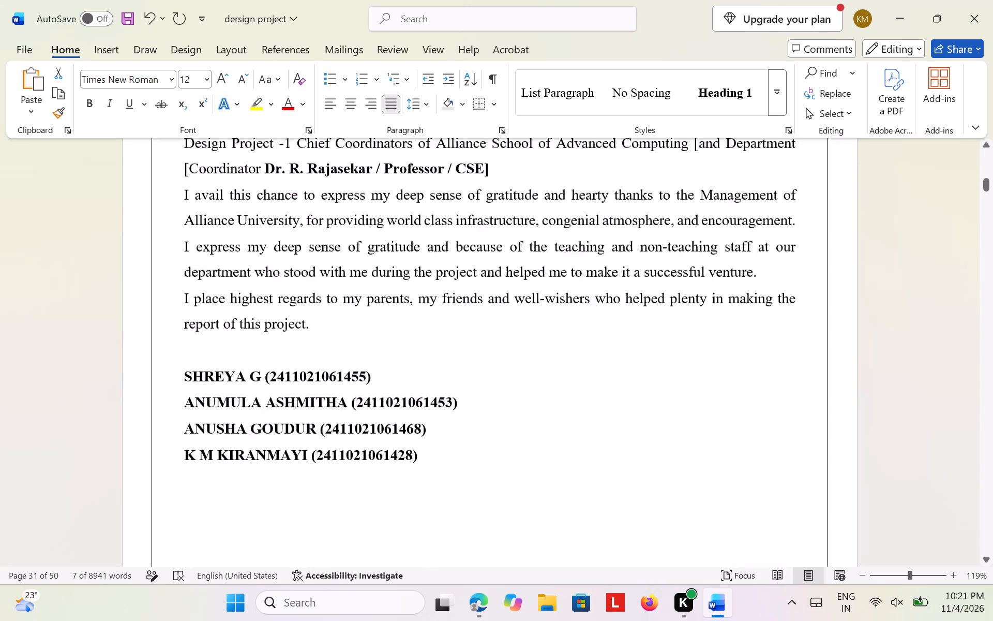
pyautogui.scroll(-3, 488, 384)
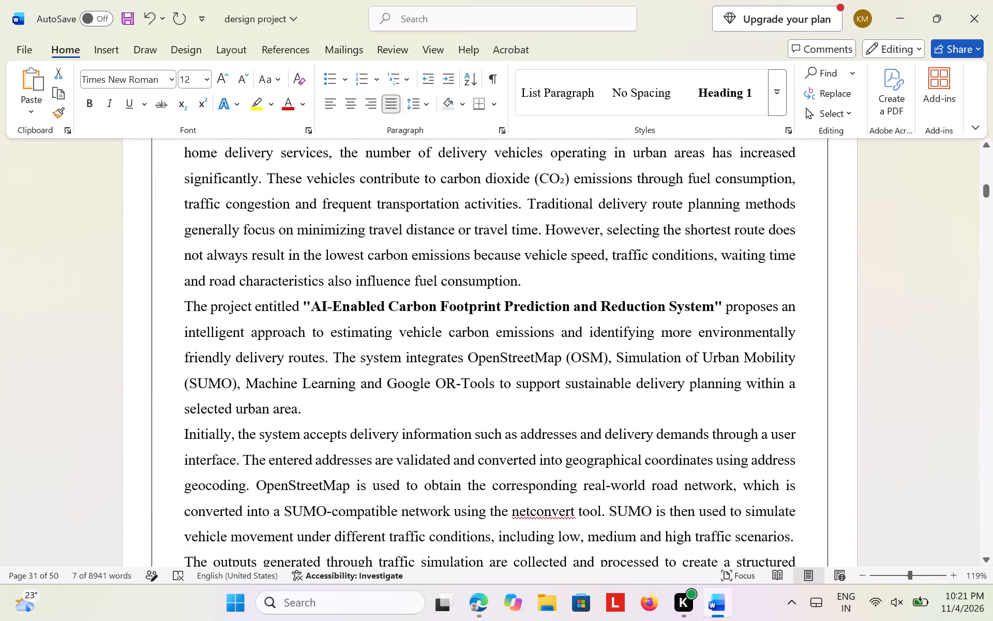
pyautogui.click(476, 342)
pyautogui.scroll(-3, 476, 342)
pyautogui.scroll(5, 476, 342)
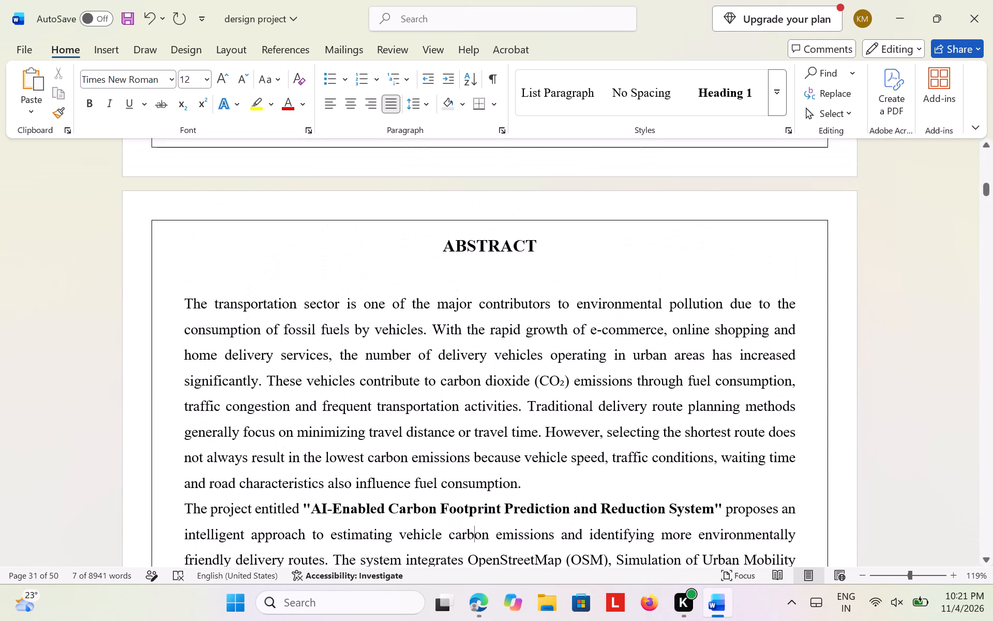
pyautogui.scroll(-5, 476, 342)
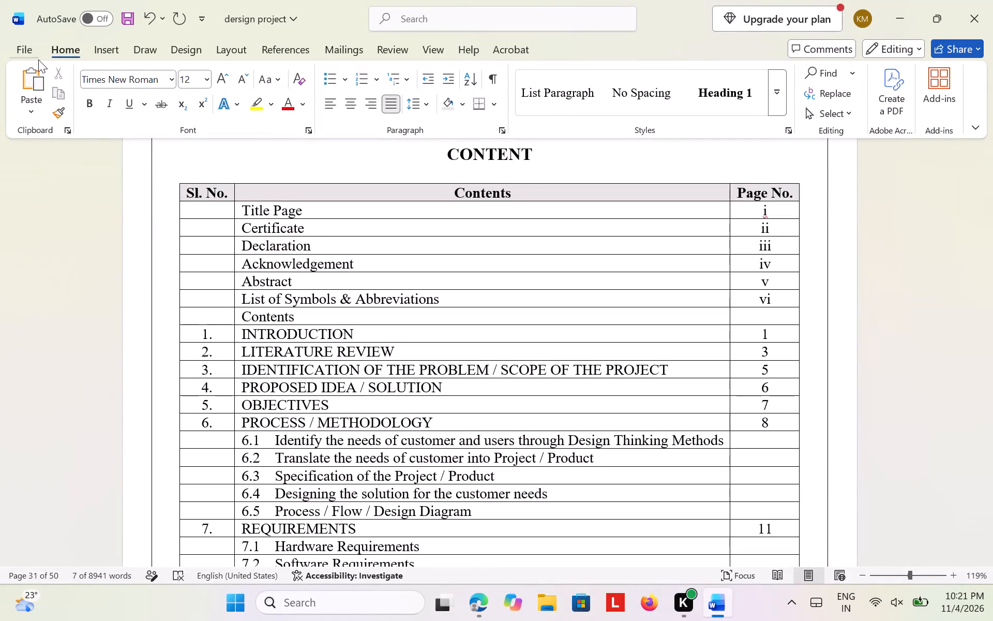
# Open the Save As options for the dersign project document.
pyautogui.click(25, 51)
pyautogui.click(54, 257)
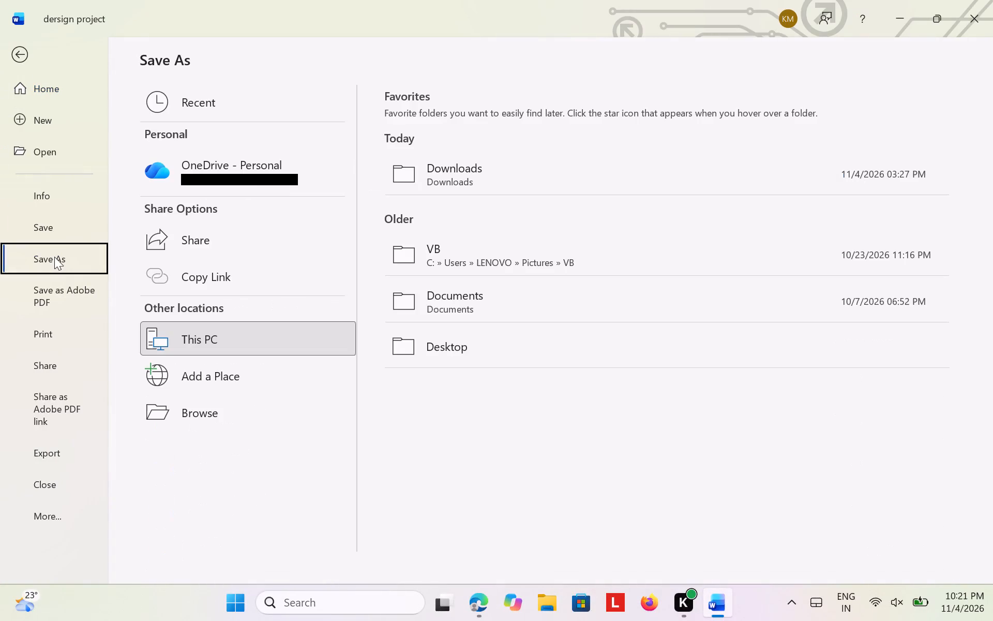
# Save the report as a PDF named dersign project in the Downloads folder.
pyautogui.click(503, 184)
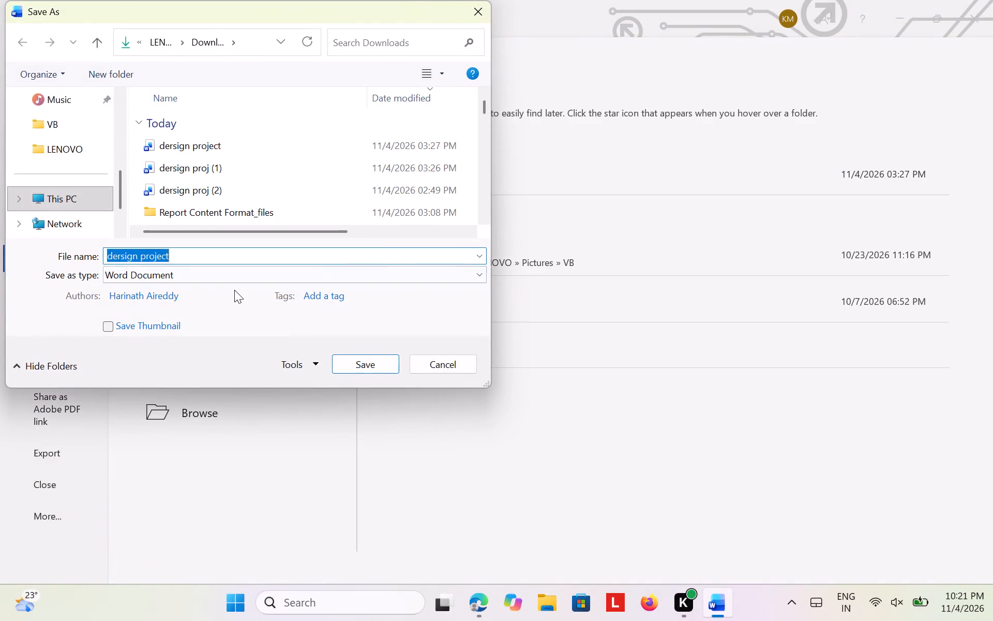
pyautogui.click(228, 277)
pyautogui.click(182, 371)
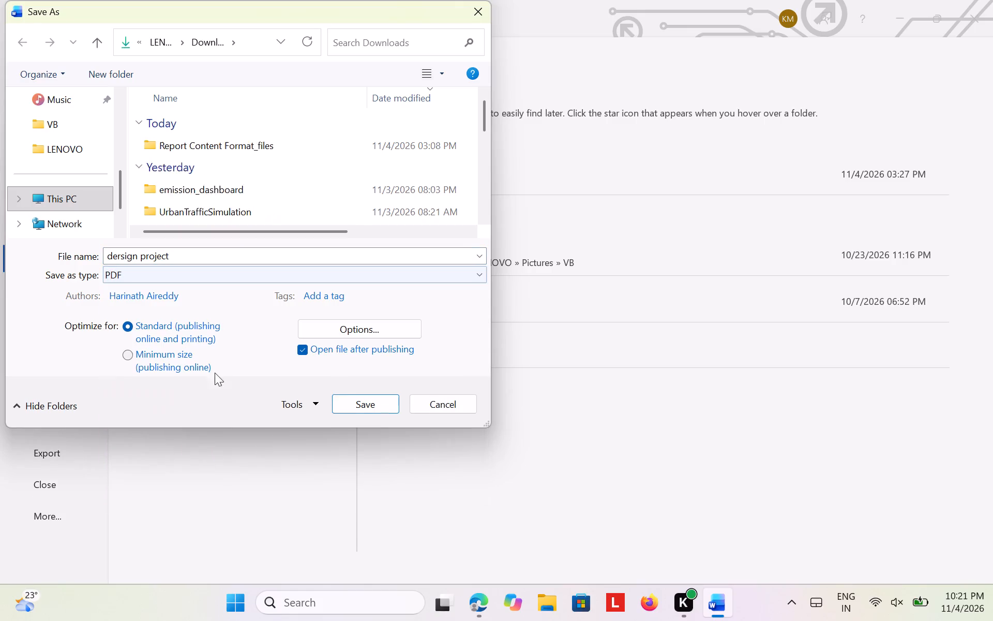
pyautogui.click(352, 406)
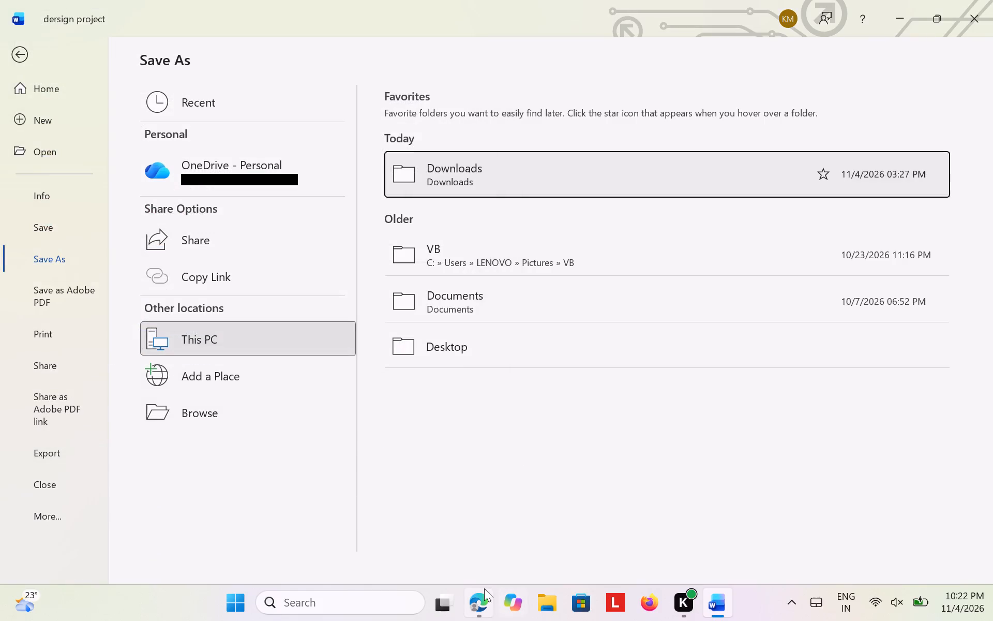
# Switch to Microsoft Edge and look up WhatsApp in a new browser tab.
pyautogui.click(484, 588)
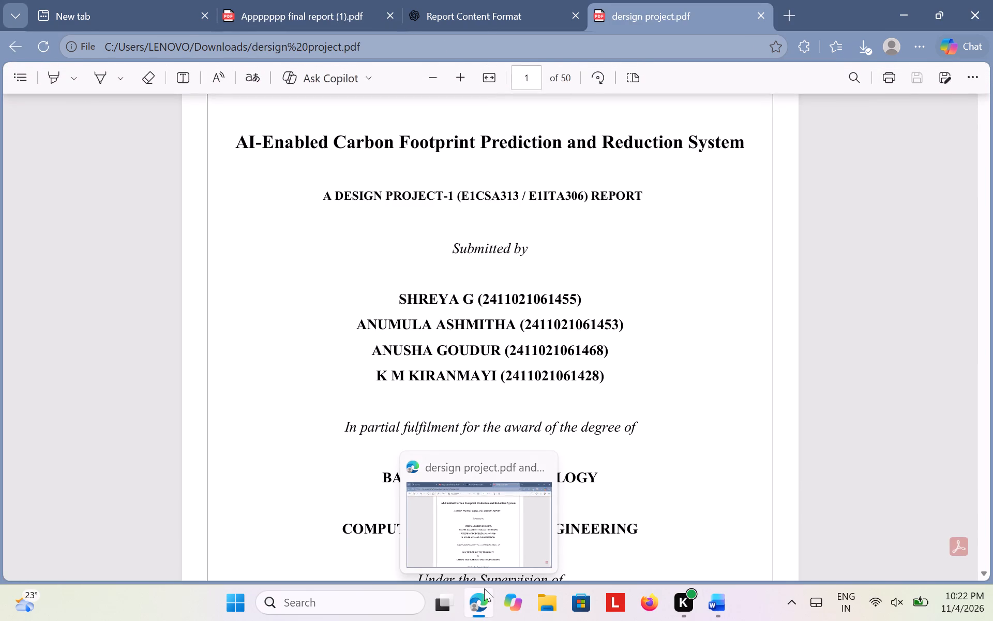
pyautogui.click(484, 588)
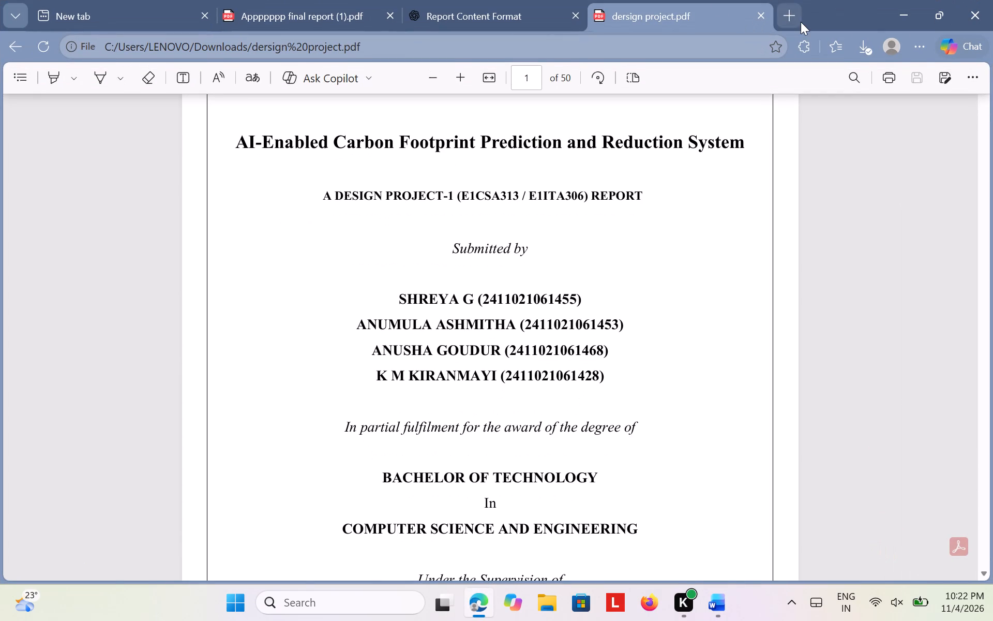
pyautogui.click(801, 22)
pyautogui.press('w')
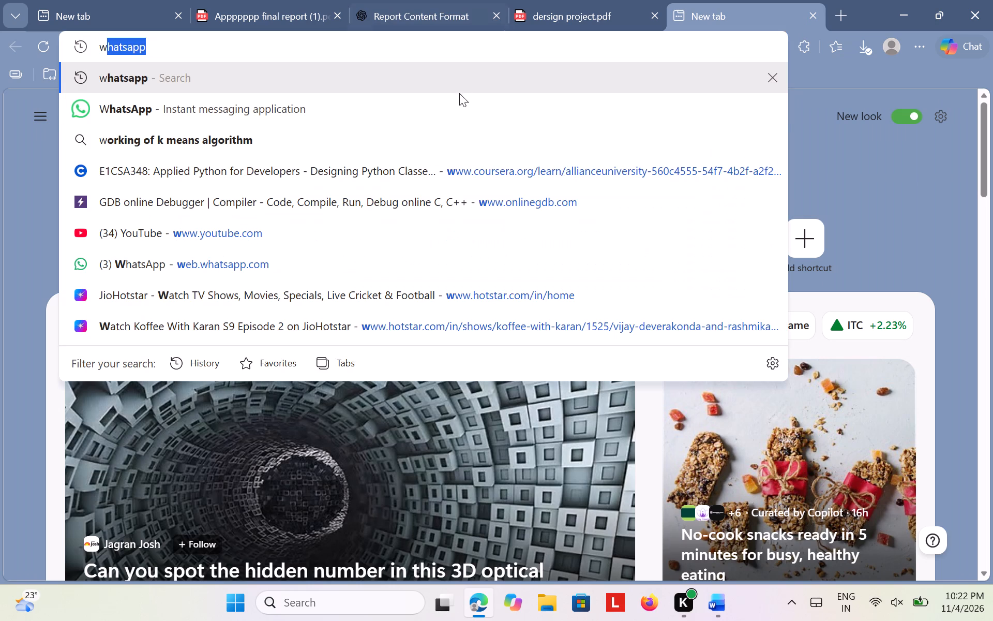
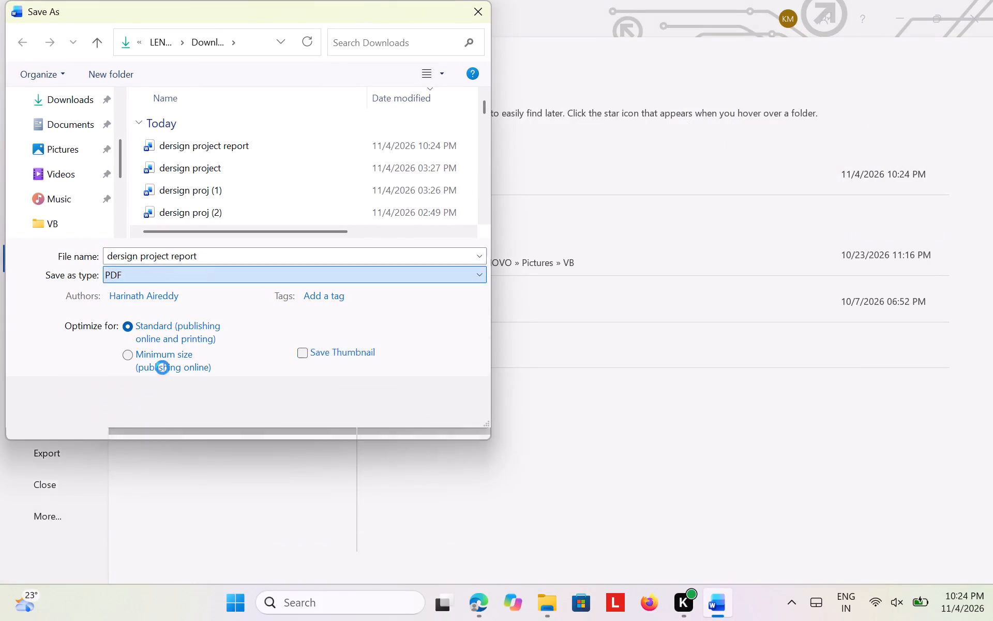
# Save the document as a PDF named "dersign project report" in the Downloads folder with standard optimization.
pyautogui.click(348, 400)
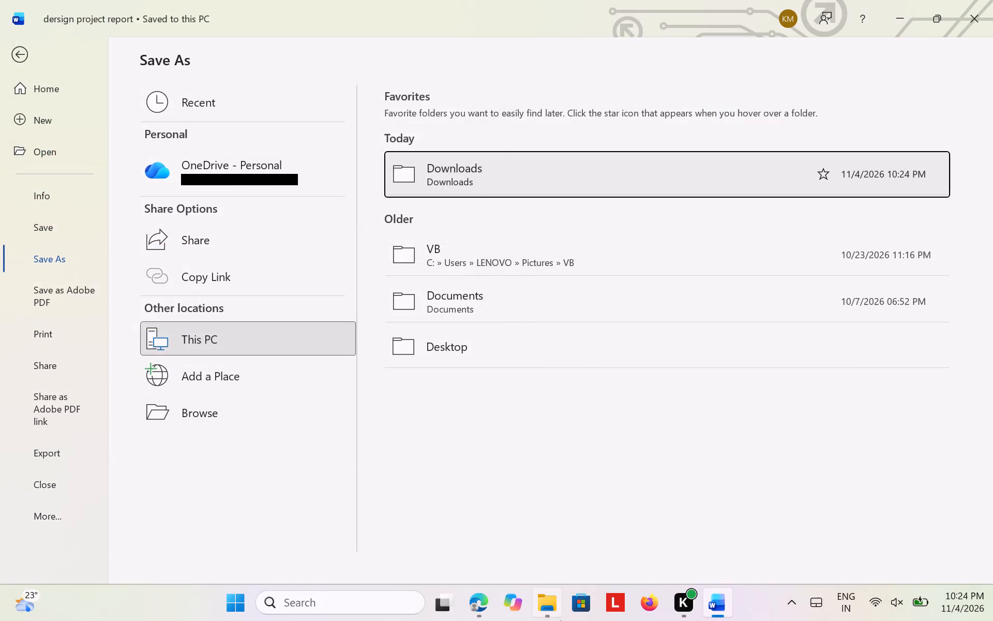
# Switch to File Explorer and select the "dersign project report" PDF among the recent files.
pyautogui.click(561, 620)
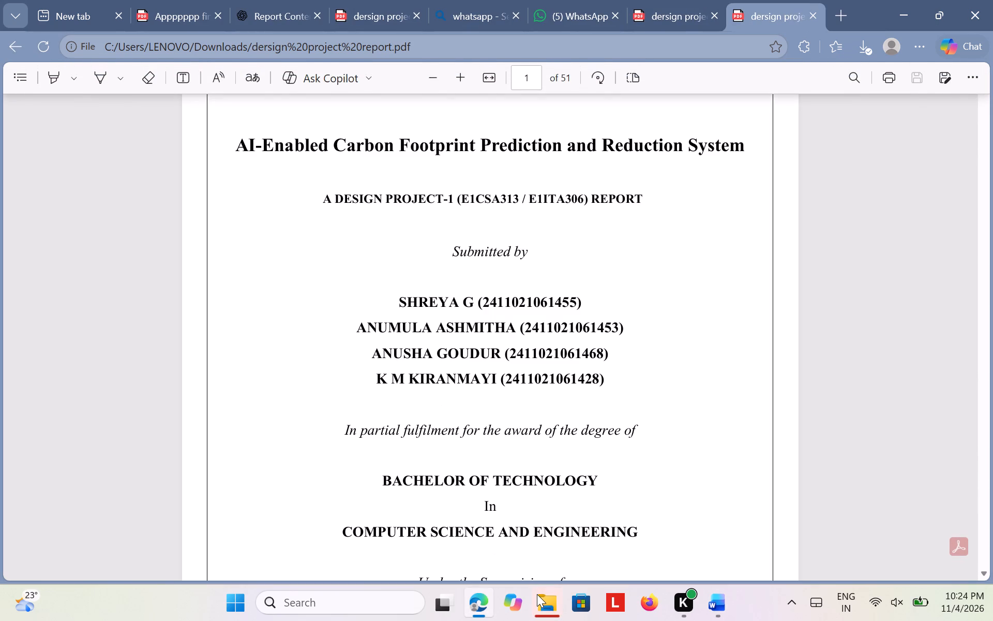
pyautogui.click(537, 594)
pyautogui.click(309, 407)
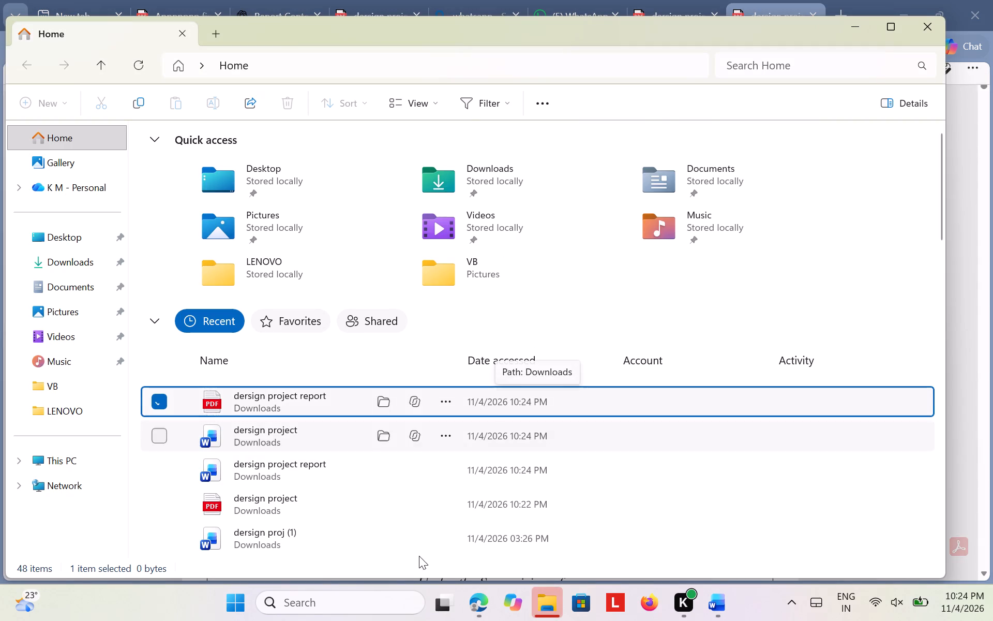